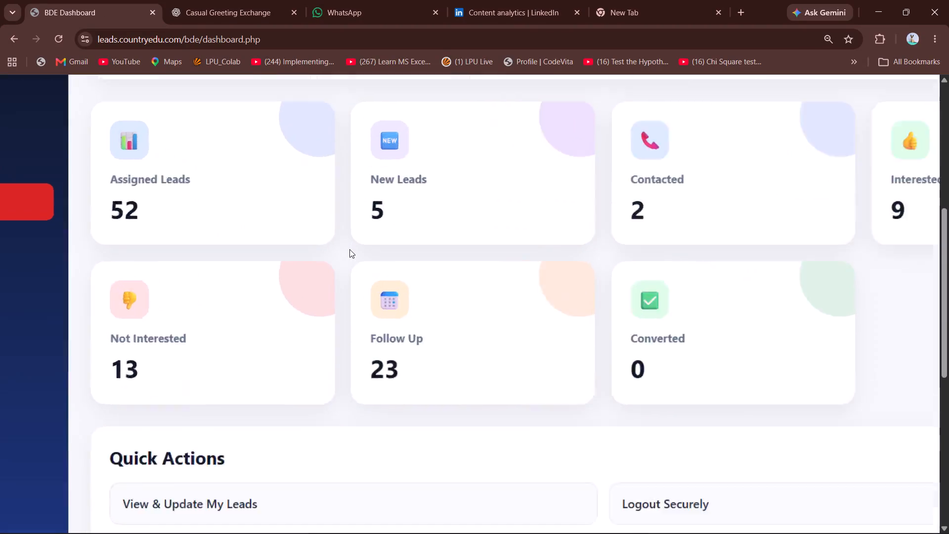
Open the My Leads page from the BDE dashboard.
{"action": "scroll", "coordinate": [349, 249], "scroll_direction": "up", "scroll_amount": 1}
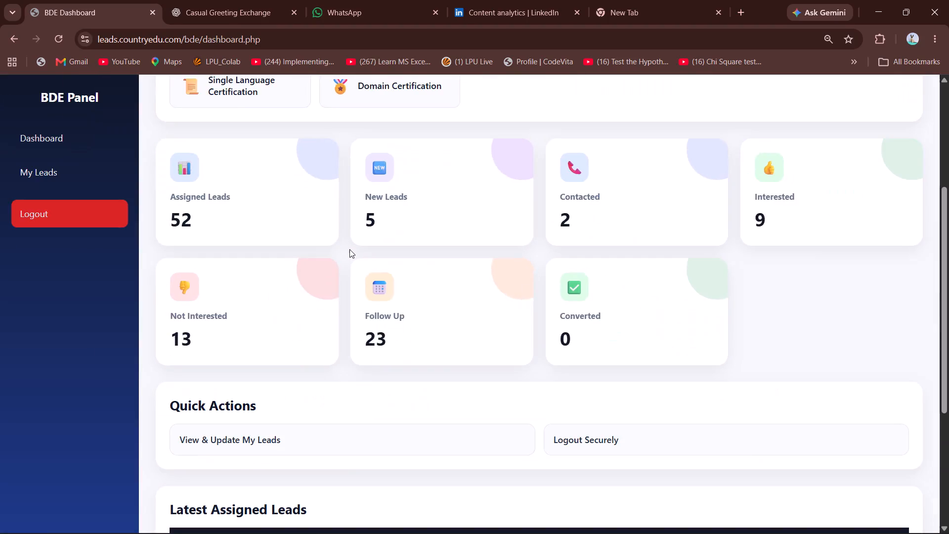
{"action": "scroll", "coordinate": [339, 326], "scroll_direction": "down", "scroll_amount": 1}
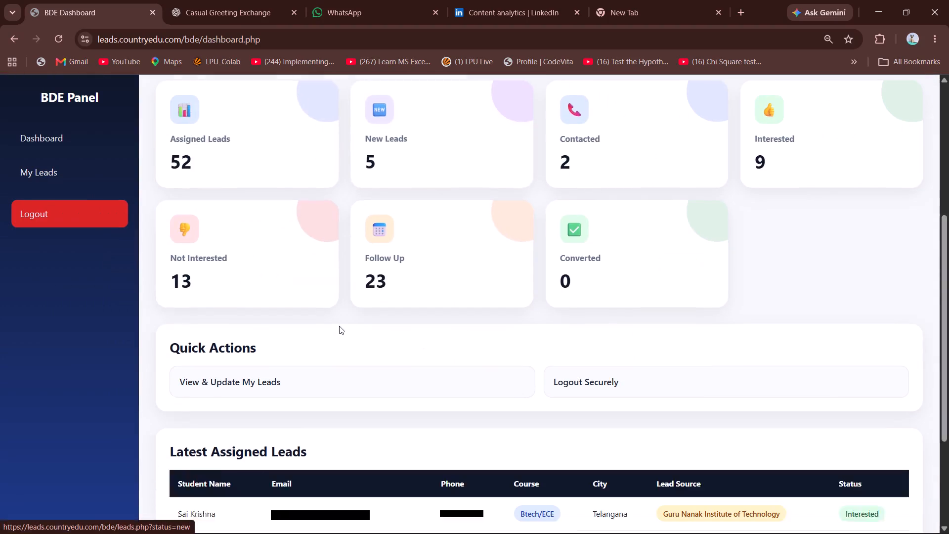
{"action": "scroll", "coordinate": [339, 326], "scroll_direction": "down", "scroll_amount": 1}
{"action": "scroll", "coordinate": [286, 313], "scroll_direction": "up", "scroll_amount": 1}
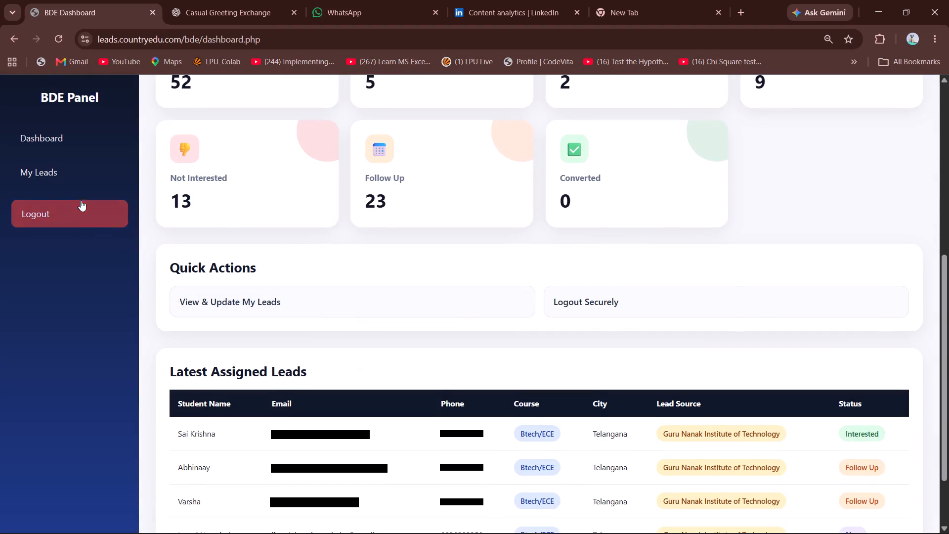
{"action": "left_click", "coordinate": [68, 173]}
Begin a new entry in the Add Manual Lead form at the Student Name field.
{"action": "scroll", "coordinate": [354, 333], "scroll_direction": "down", "scroll_amount": 1}
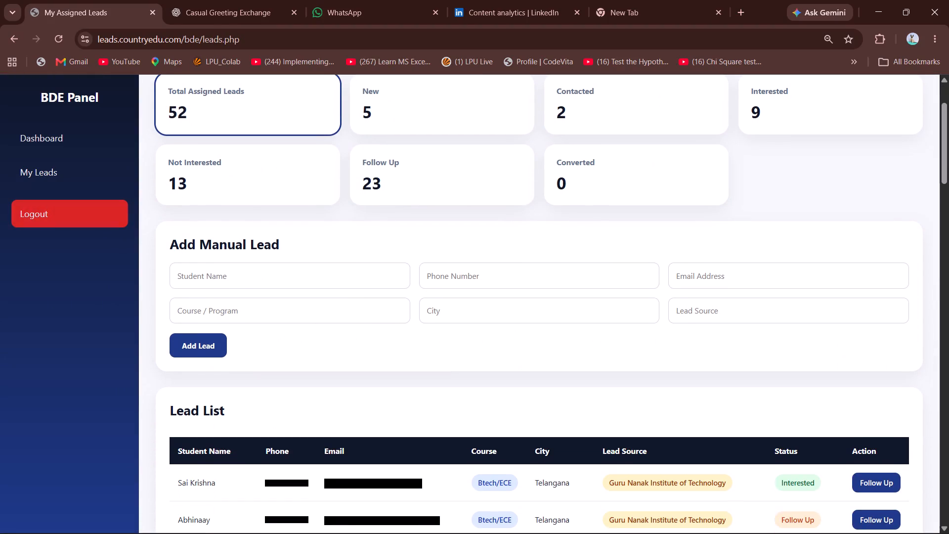
{"action": "left_click", "coordinate": [241, 275]}
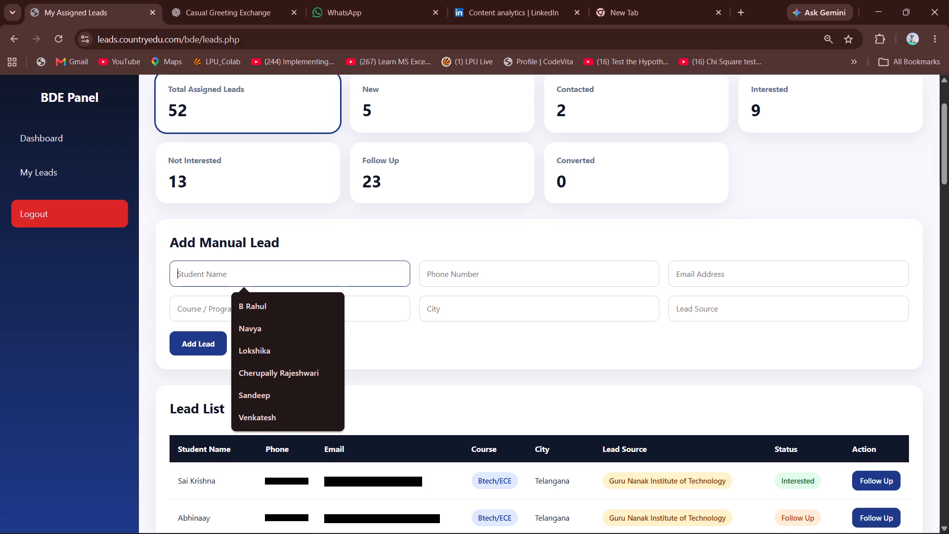
{"action": "left_click", "coordinate": [241, 275]}
{"action": "left_click", "coordinate": [241, 275]}
{"action": "left_click", "coordinate": [241, 275]}
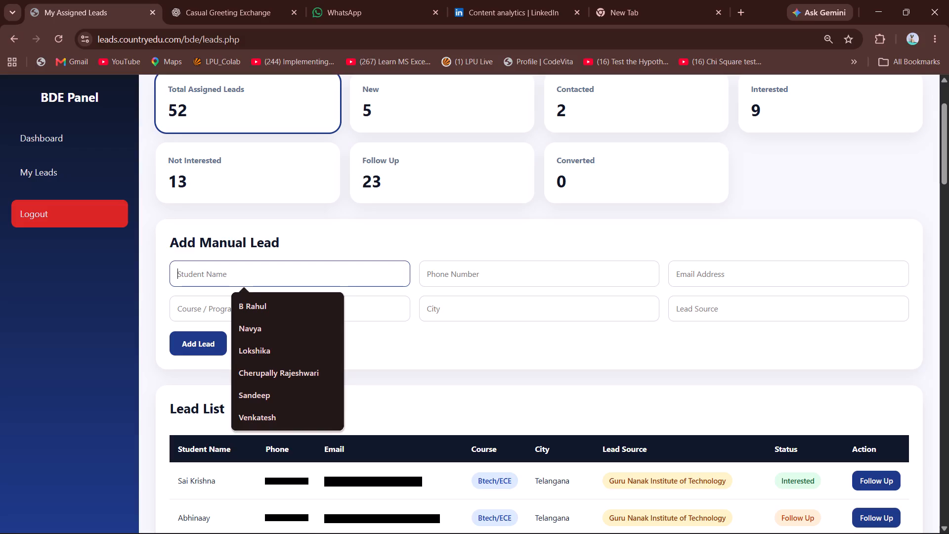
{"action": "double_click", "coordinate": [241, 275]}
{"action": "left_click", "coordinate": [241, 275]}
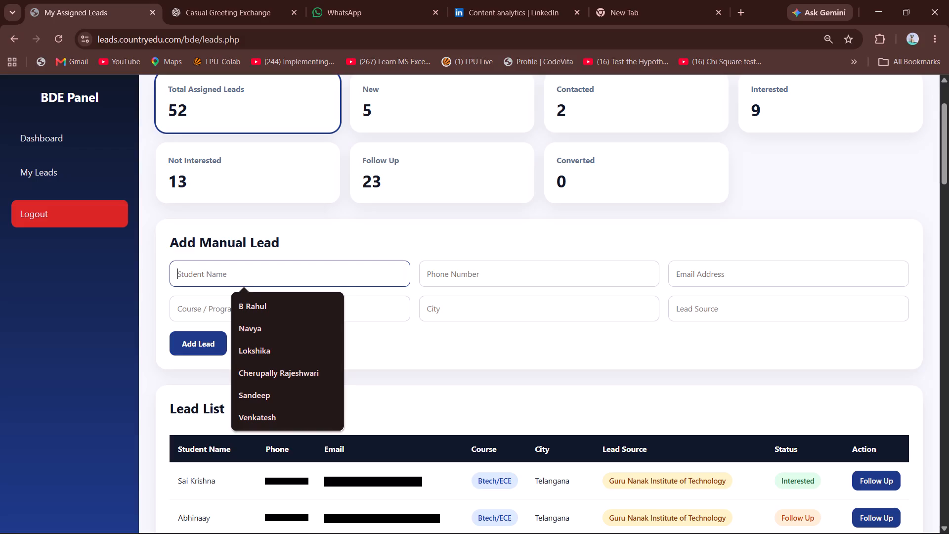
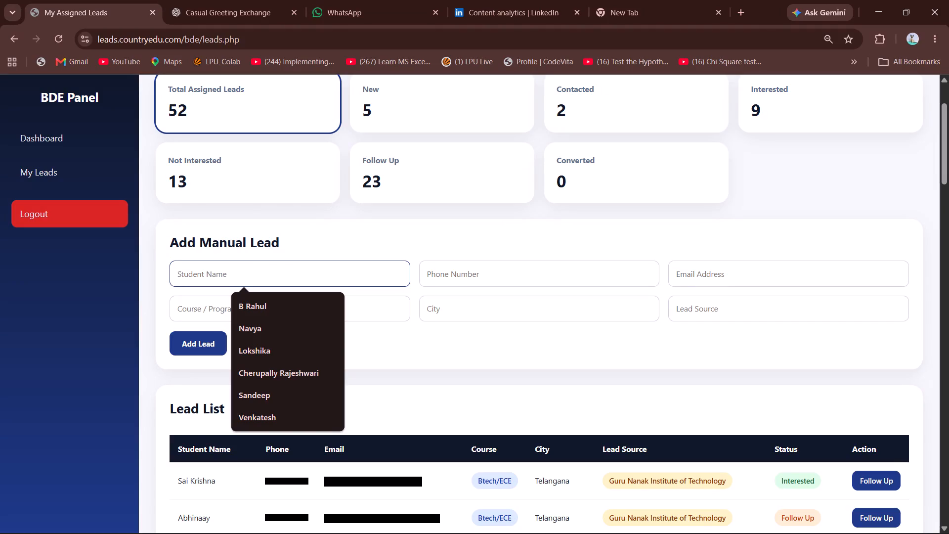
Enter the new lead's name in the Student Name field of the Add Manual Lead form.
{"action": "left_click", "coordinate": [251, 277]}
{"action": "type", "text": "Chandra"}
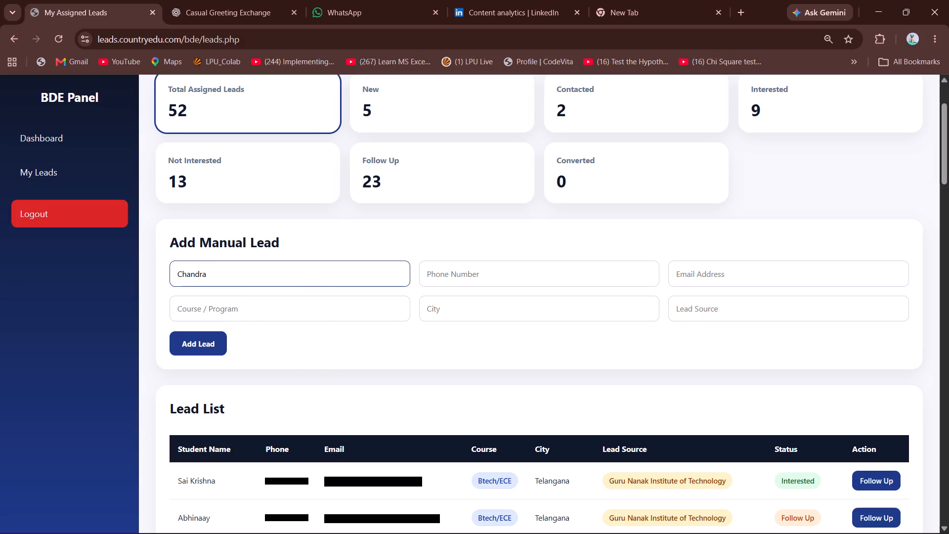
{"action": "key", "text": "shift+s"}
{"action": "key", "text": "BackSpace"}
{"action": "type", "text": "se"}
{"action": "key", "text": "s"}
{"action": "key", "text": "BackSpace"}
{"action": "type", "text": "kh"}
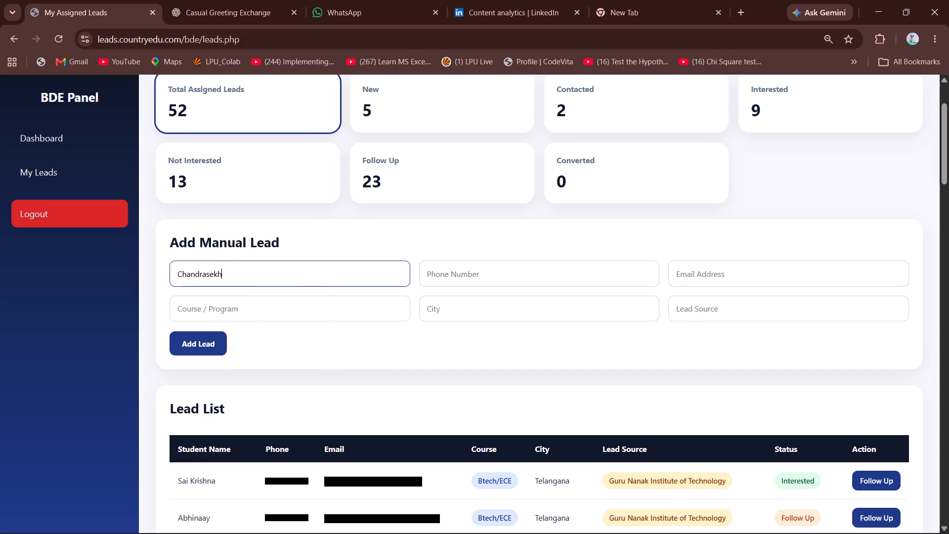
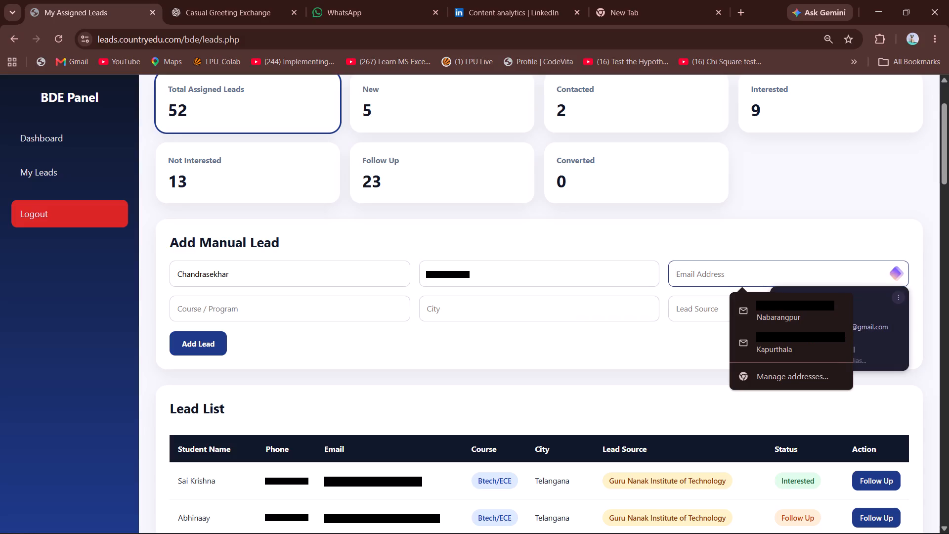
Enter the new lead's email address in the Email Address field of the Add Manual Lead form.
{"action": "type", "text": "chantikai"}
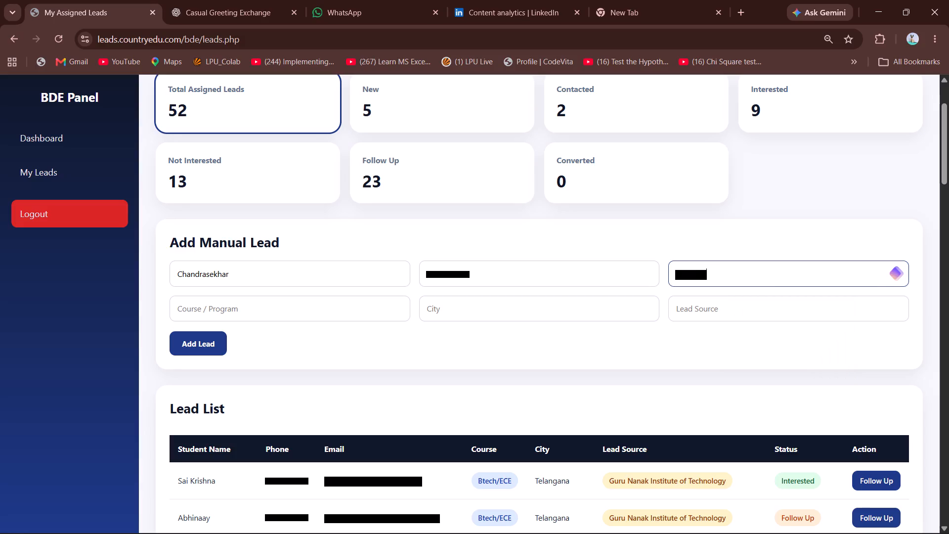
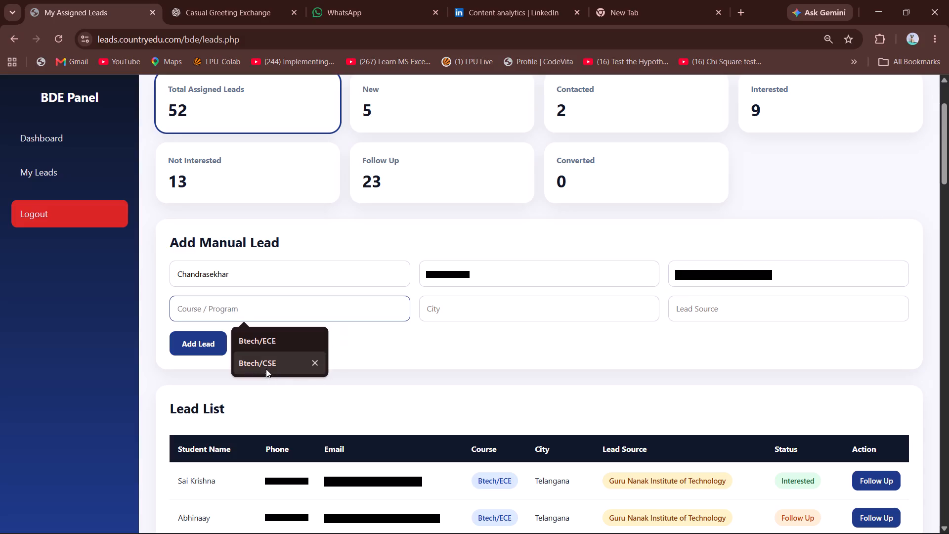
Complete the new lead with course Btech/ECE, city Telangana and lead source Guru Nanak Institute of Technology, and add it.
{"action": "left_click", "coordinate": [261, 341]}
{"action": "left_click", "coordinate": [526, 310]}
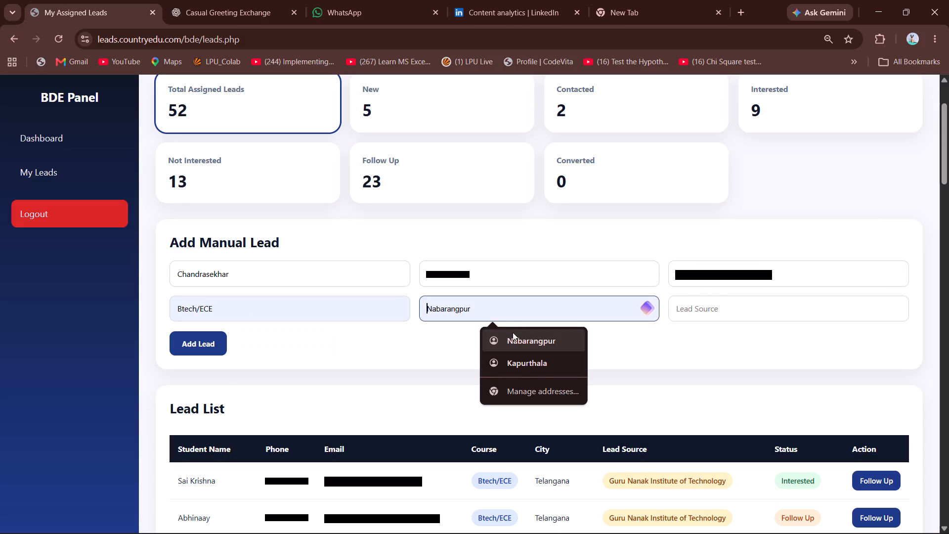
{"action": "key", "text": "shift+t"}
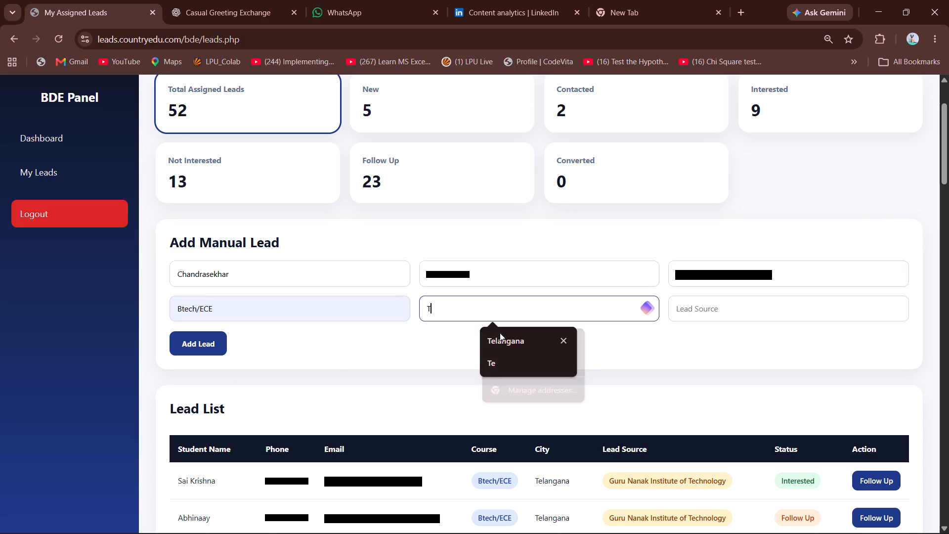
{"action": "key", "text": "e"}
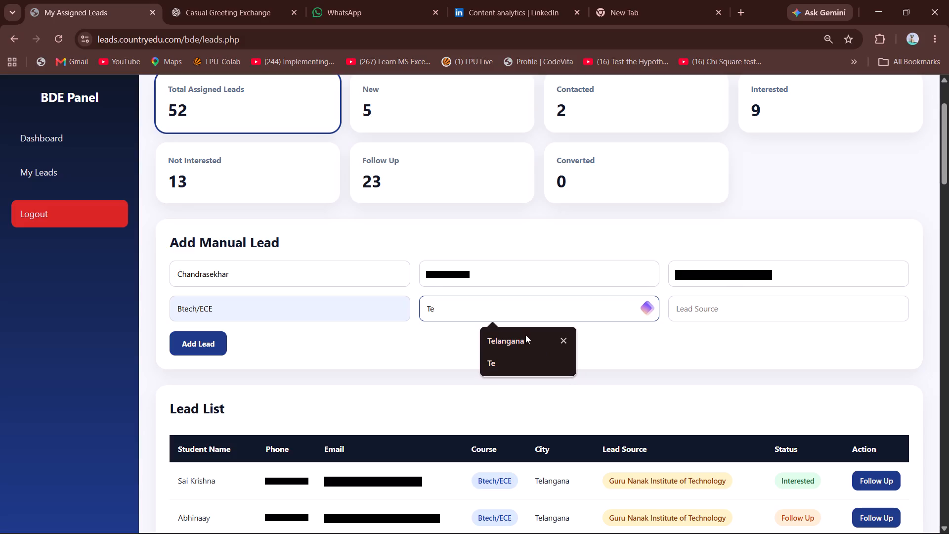
{"action": "left_click", "coordinate": [525, 337]}
{"action": "left_click", "coordinate": [517, 339]}
{"action": "triple_click", "coordinate": [515, 334]}
{"action": "key", "text": "Escape"}
{"action": "left_click", "coordinate": [483, 317]}
{"action": "left_click", "coordinate": [517, 347]}
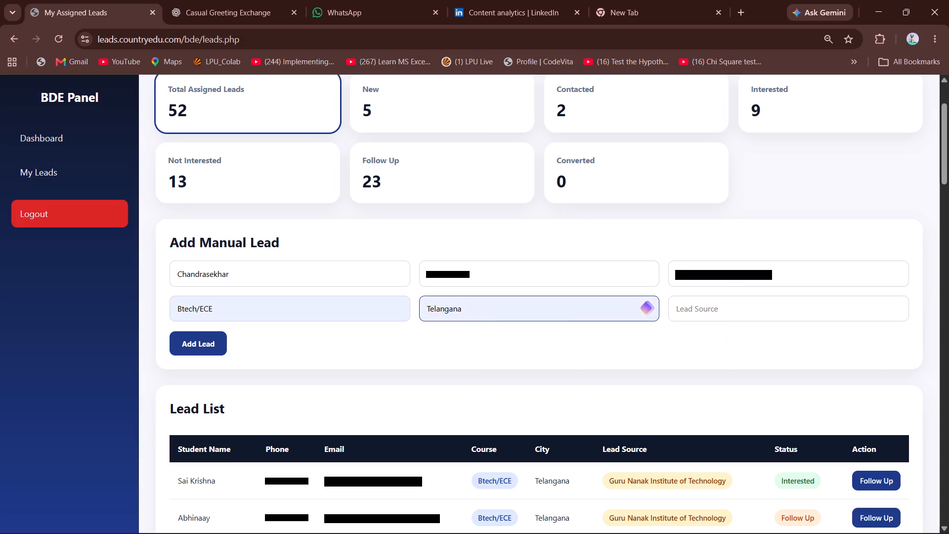
{"action": "left_click", "coordinate": [686, 310]}
{"action": "left_click", "coordinate": [753, 364]}
{"action": "left_click", "coordinate": [200, 353]}
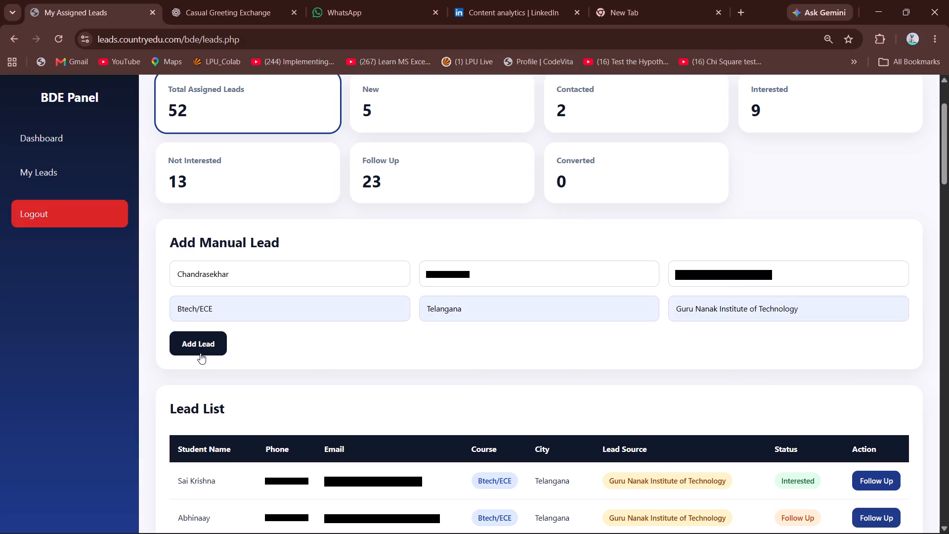
Open the follow-up page of the newly added lead in the Lead List, ready for writing a remark.
{"action": "scroll", "coordinate": [410, 342], "scroll_direction": "down", "scroll_amount": 3}
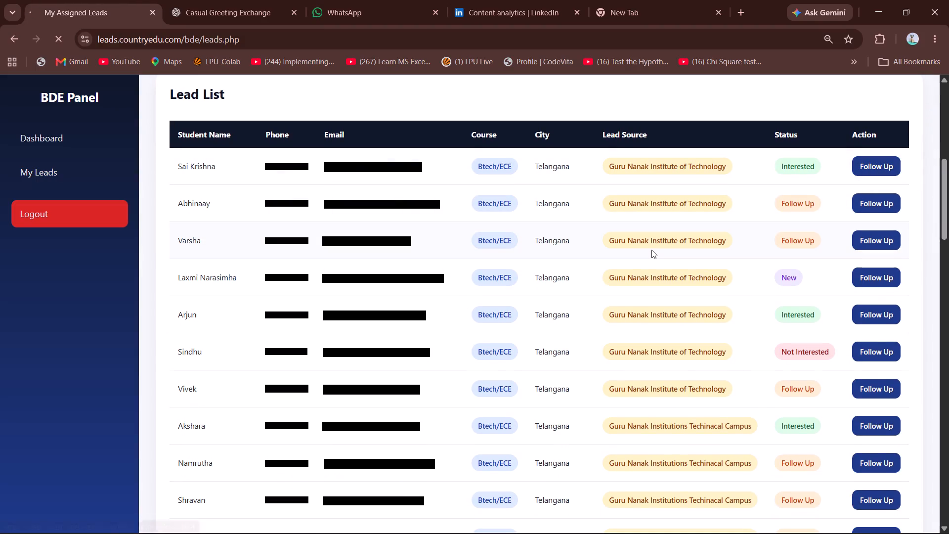
{"action": "scroll", "coordinate": [560, 290], "scroll_direction": "up", "scroll_amount": 4}
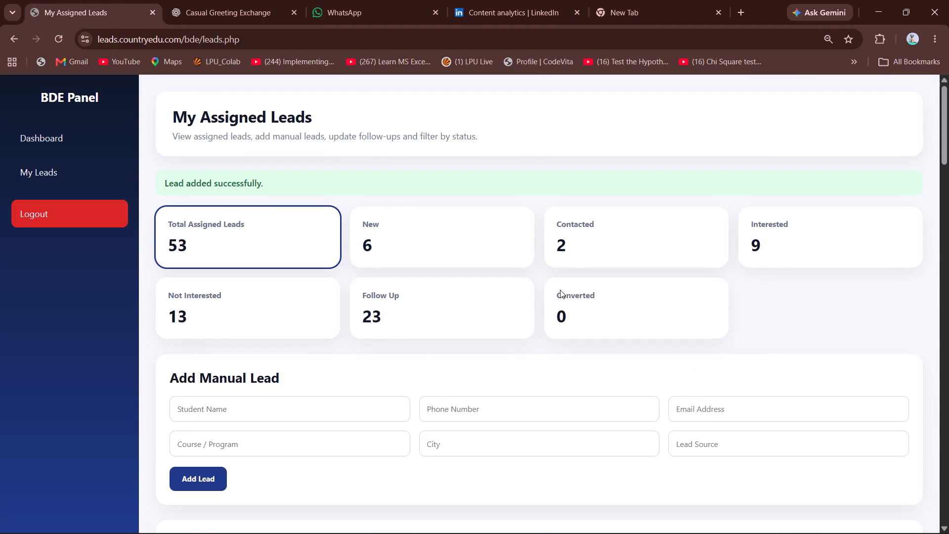
{"action": "scroll", "coordinate": [560, 290], "scroll_direction": "down", "scroll_amount": 3}
{"action": "scroll", "coordinate": [560, 290], "scroll_direction": "up", "scroll_amount": 1}
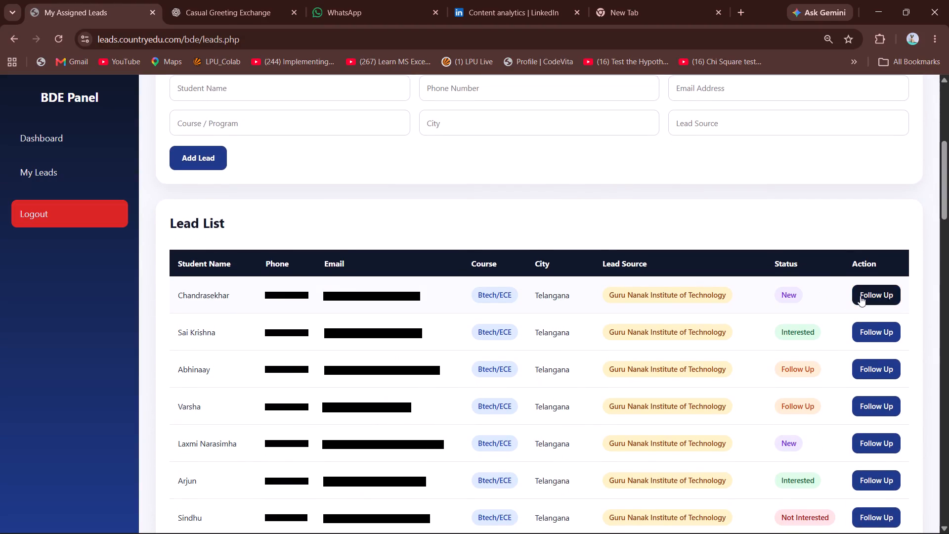
{"action": "left_click", "coordinate": [862, 296]}
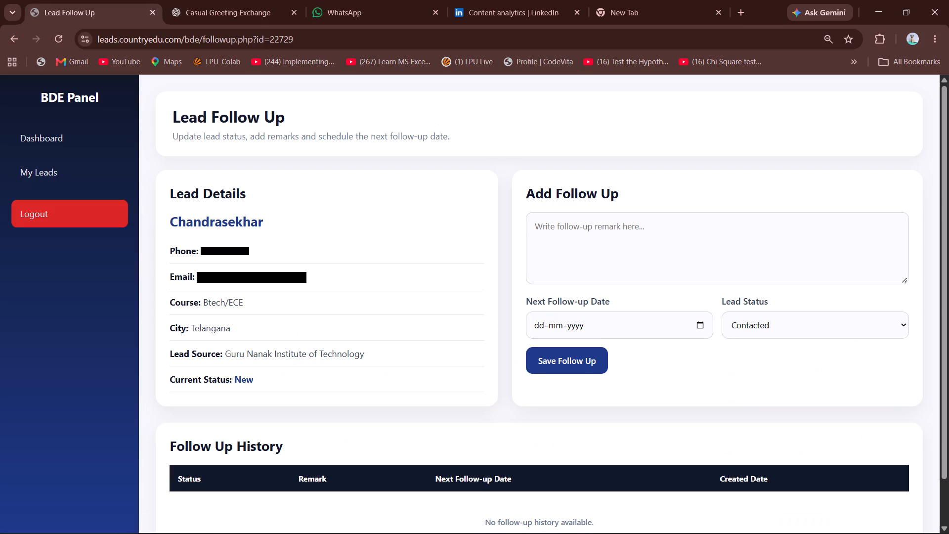
{"action": "left_click", "coordinate": [606, 243]}
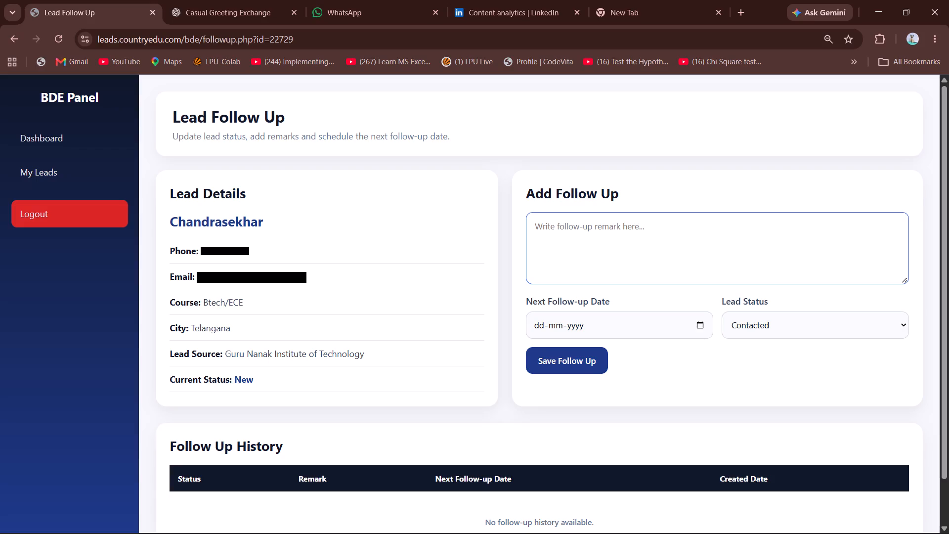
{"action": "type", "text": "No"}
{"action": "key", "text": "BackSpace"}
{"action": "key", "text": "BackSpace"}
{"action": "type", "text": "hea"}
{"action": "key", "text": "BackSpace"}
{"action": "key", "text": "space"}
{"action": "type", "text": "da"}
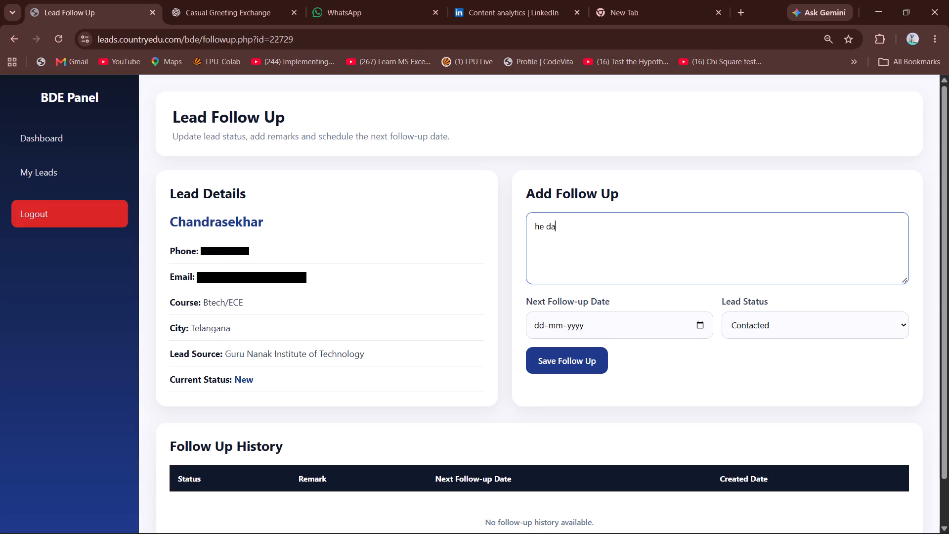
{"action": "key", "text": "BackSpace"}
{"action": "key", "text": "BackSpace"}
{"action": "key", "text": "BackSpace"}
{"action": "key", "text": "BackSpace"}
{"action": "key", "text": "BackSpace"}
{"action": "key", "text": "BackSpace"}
Write the follow-up remark "He had not lifed my call" for the lead.
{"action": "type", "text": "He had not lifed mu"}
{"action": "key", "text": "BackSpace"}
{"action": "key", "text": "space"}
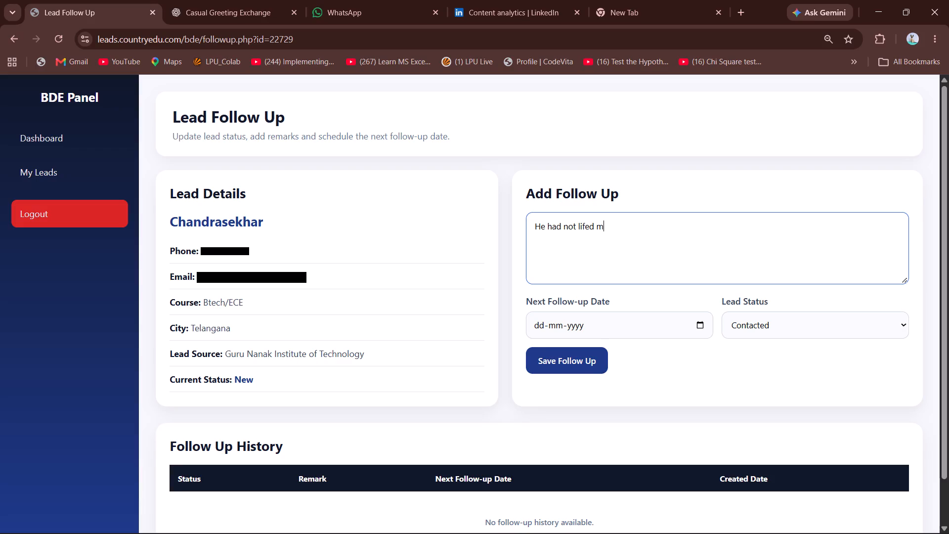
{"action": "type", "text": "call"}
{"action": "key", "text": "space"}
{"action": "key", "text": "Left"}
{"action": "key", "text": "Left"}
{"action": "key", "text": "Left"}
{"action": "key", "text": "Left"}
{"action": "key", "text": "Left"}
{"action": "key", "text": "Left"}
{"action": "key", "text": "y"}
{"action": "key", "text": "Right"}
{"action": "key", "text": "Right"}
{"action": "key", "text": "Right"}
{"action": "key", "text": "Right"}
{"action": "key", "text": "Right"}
Extend the follow-up remark with "i need to contact him later.".
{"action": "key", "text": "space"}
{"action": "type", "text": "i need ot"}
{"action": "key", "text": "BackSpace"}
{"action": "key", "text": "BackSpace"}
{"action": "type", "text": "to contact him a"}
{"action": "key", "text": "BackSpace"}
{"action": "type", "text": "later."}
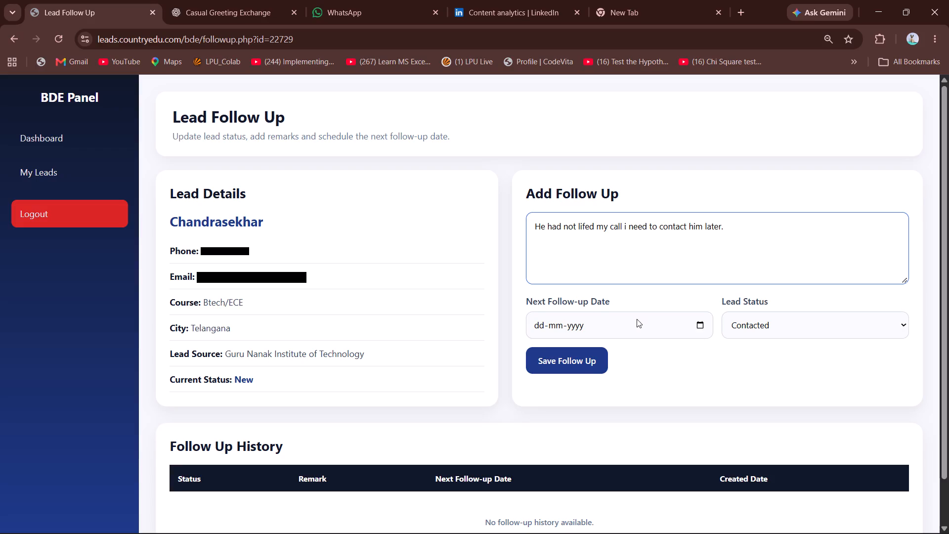
Set the next follow-up date to today, 03-11-2026, and the lead status to Follow Up Again, and save the follow-up.
{"action": "left_click", "coordinate": [699, 321]}
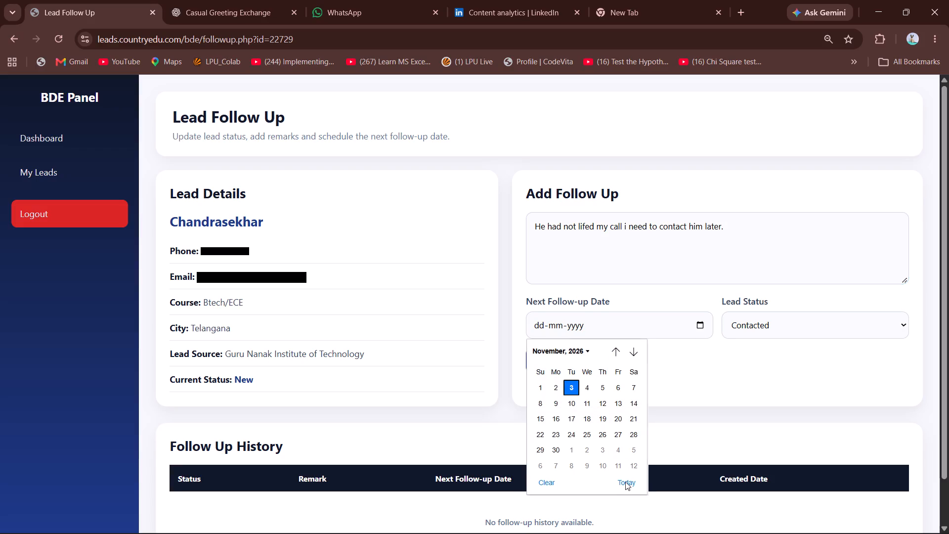
{"action": "left_click", "coordinate": [621, 482]}
{"action": "left_click", "coordinate": [808, 333]}
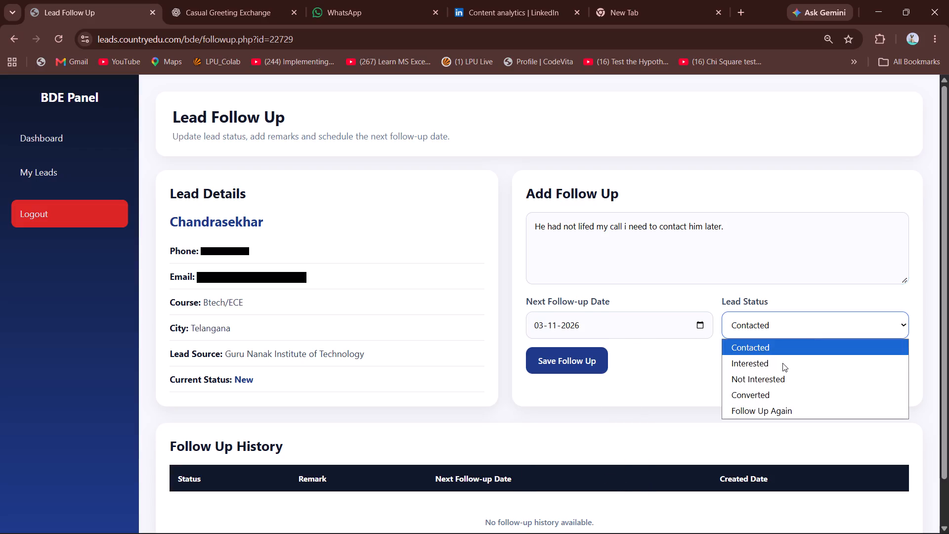
{"action": "left_click", "coordinate": [780, 363]}
{"action": "left_click", "coordinate": [787, 331]}
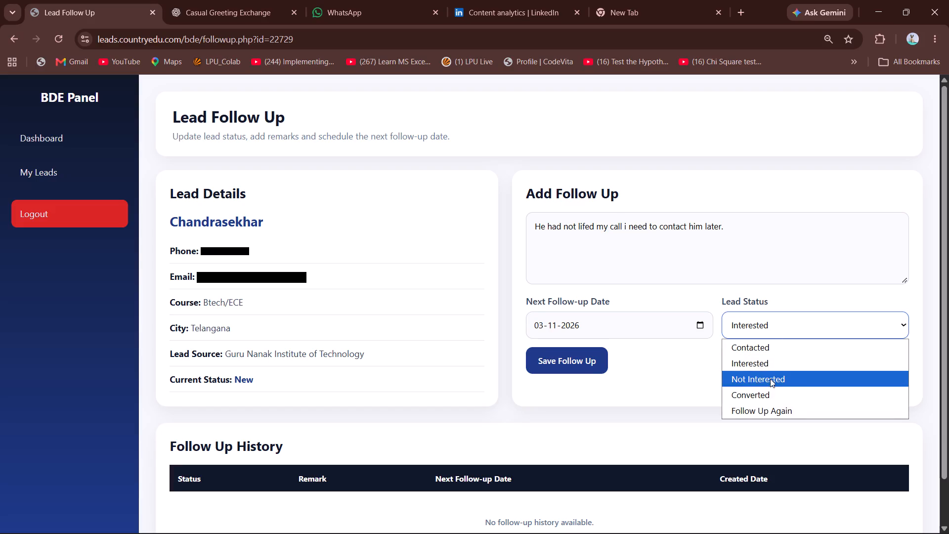
{"action": "left_click", "coordinate": [761, 408]}
{"action": "left_click", "coordinate": [547, 361]}
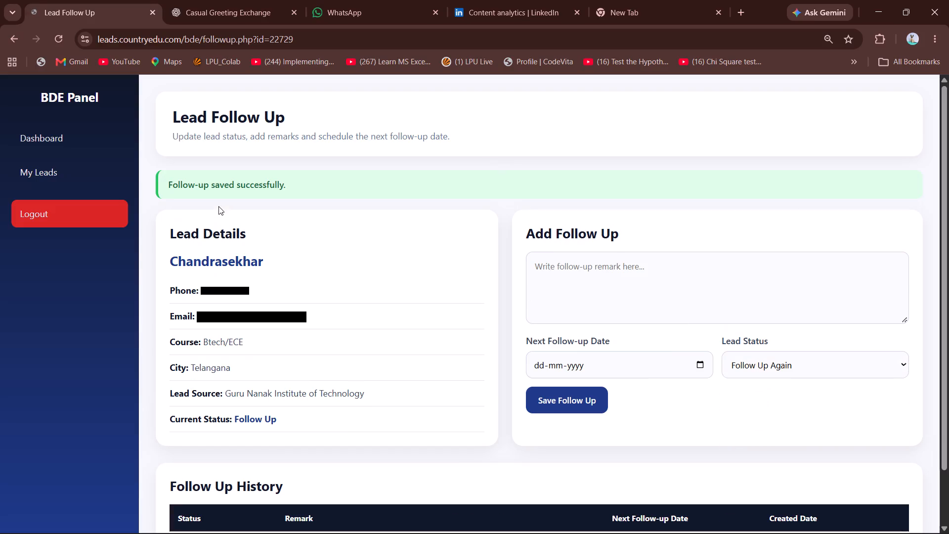
Return to My Leads and enter the next student's first initial and name as the Student Name in the Add Manual Lead form.
{"action": "left_click", "coordinate": [68, 171]}
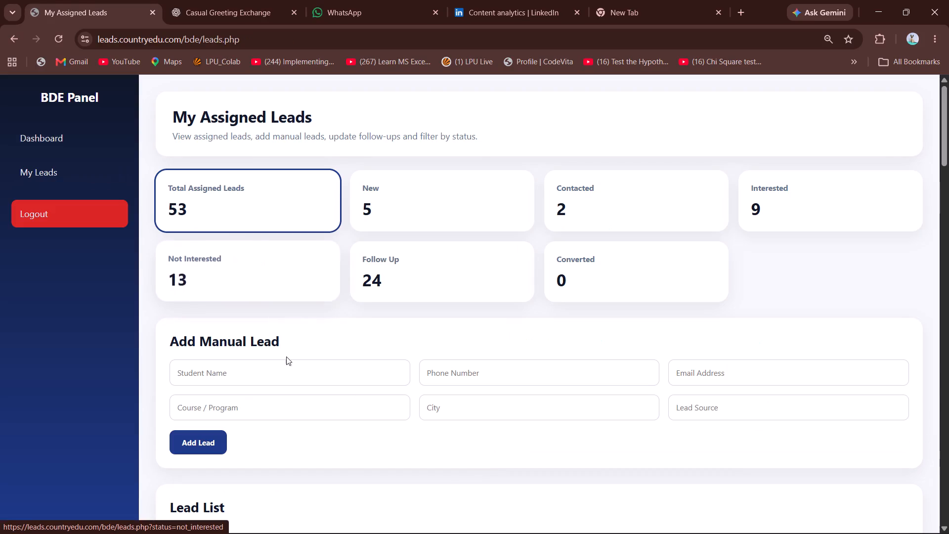
{"action": "left_click", "coordinate": [287, 368]}
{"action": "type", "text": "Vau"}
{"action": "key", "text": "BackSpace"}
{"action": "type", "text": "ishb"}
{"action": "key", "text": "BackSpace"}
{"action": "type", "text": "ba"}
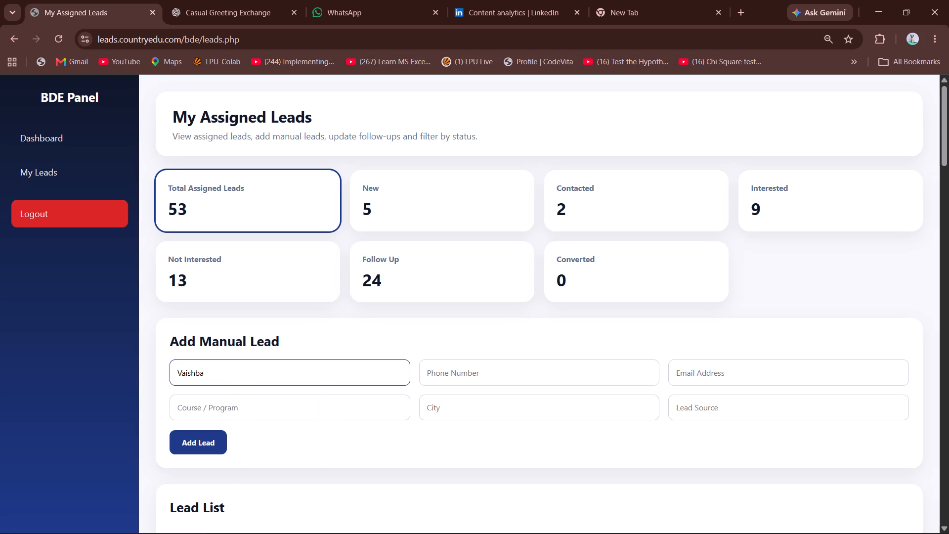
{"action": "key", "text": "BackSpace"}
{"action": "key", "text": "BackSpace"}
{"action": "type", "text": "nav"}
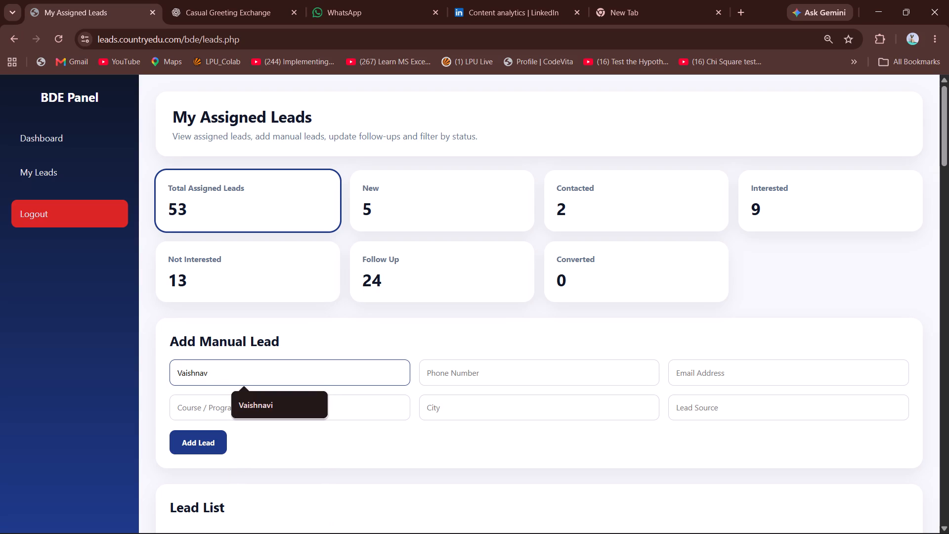
{"action": "left_click", "coordinate": [174, 371]}
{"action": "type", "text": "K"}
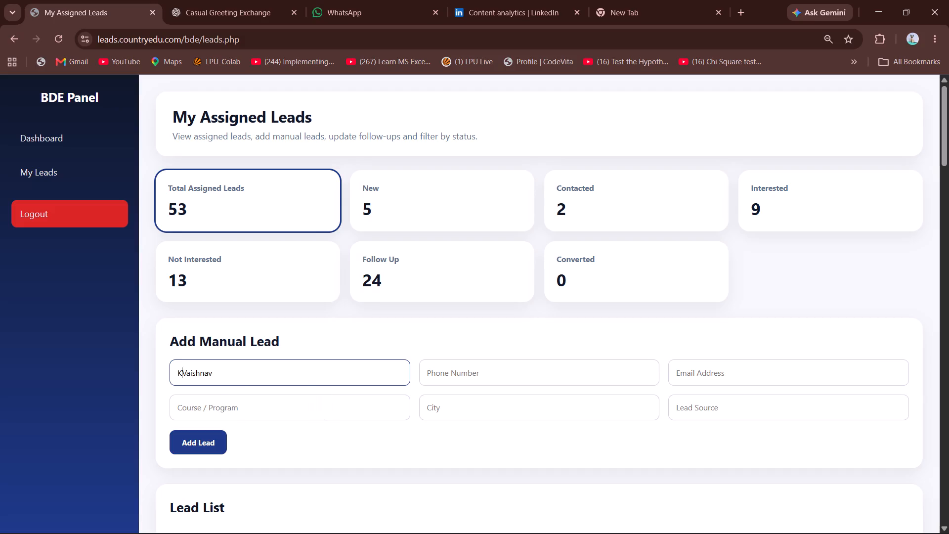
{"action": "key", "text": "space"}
{"action": "left_click", "coordinate": [222, 368]}
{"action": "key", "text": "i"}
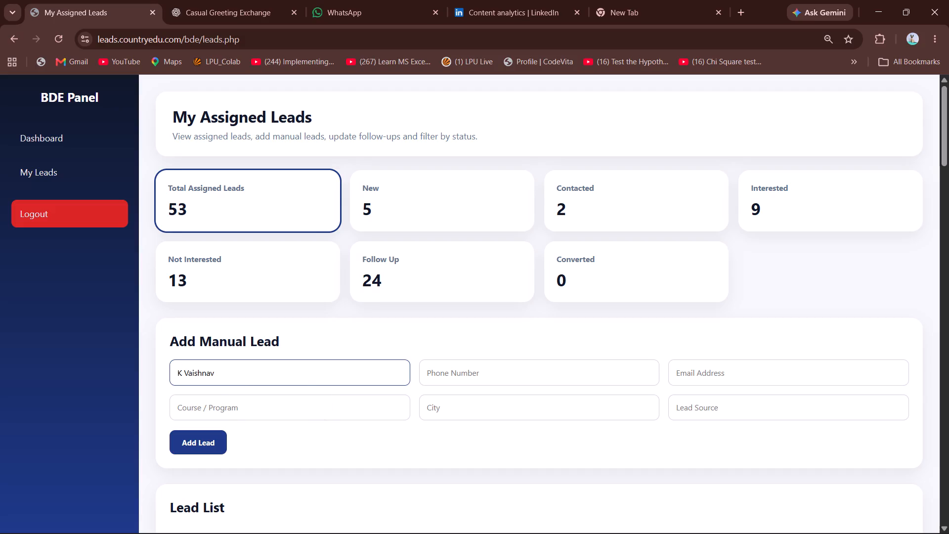
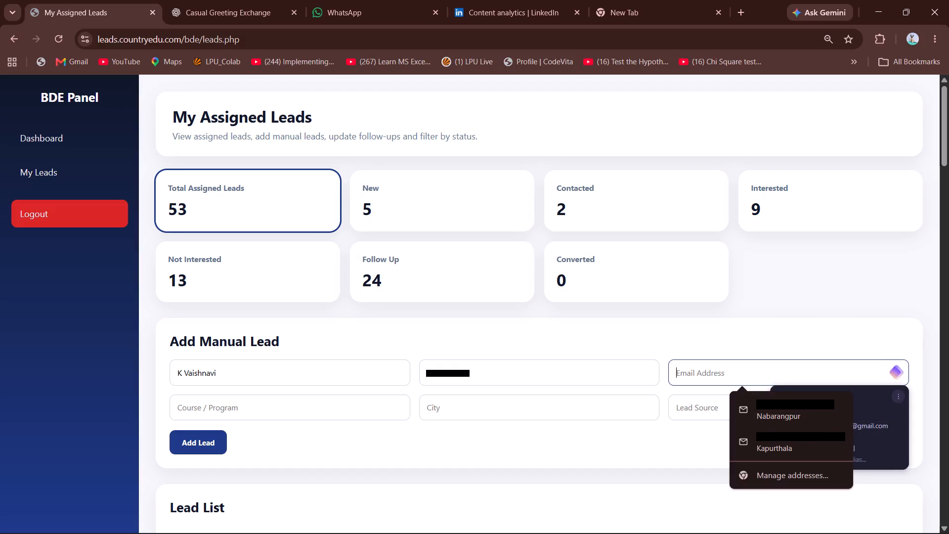
Enter the student's email address in the Add Manual Lead form.
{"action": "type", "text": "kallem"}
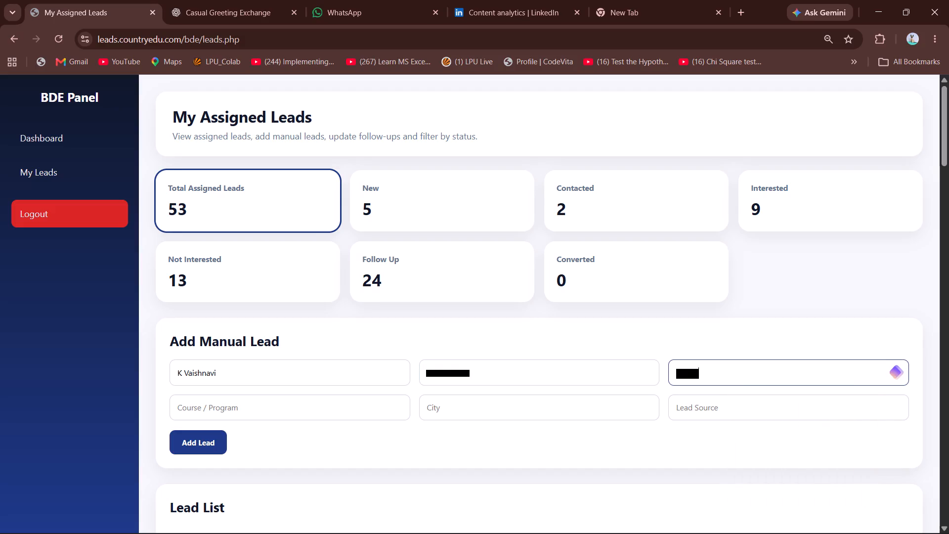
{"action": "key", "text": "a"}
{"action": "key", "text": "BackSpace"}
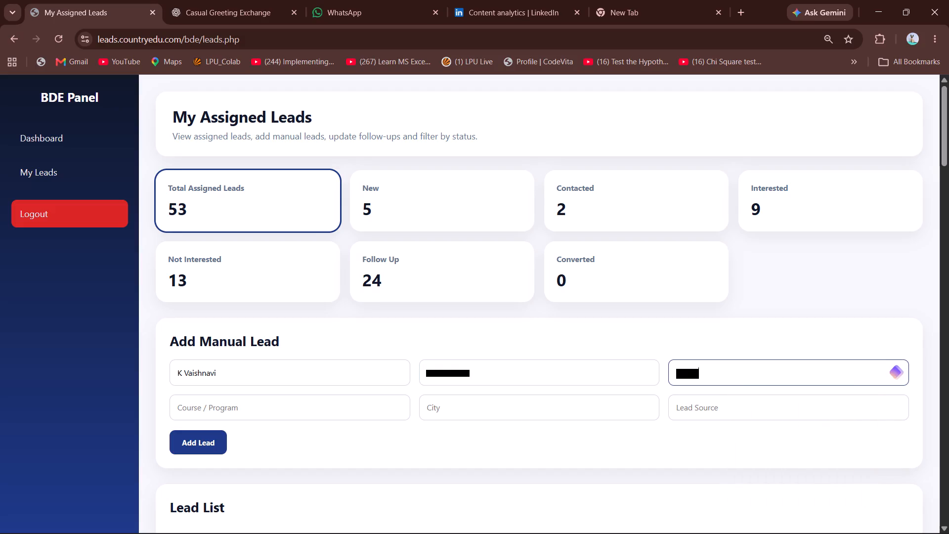
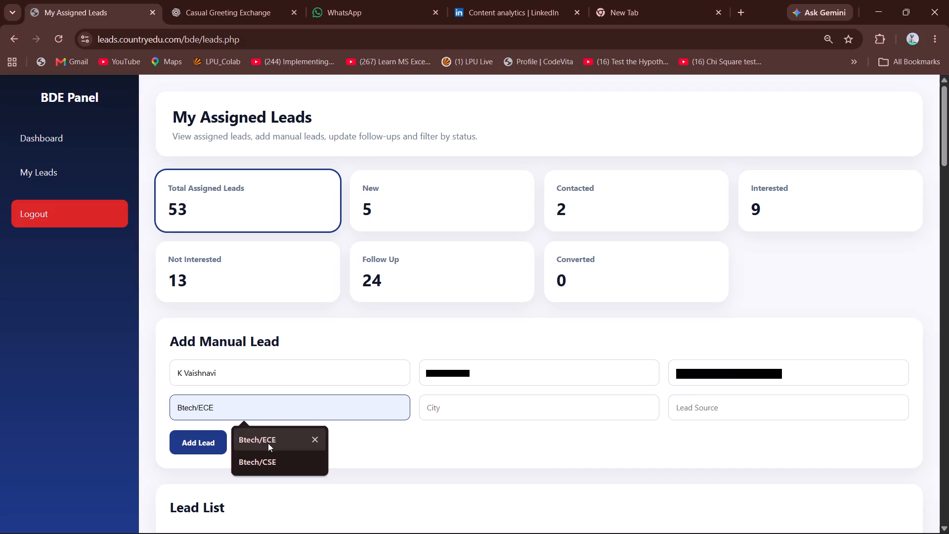
Complete the manual lead with course Btech/ECE, city Telangana and lead source Guru Nanak Institute of Technology, and add it.
{"action": "left_click", "coordinate": [264, 445]}
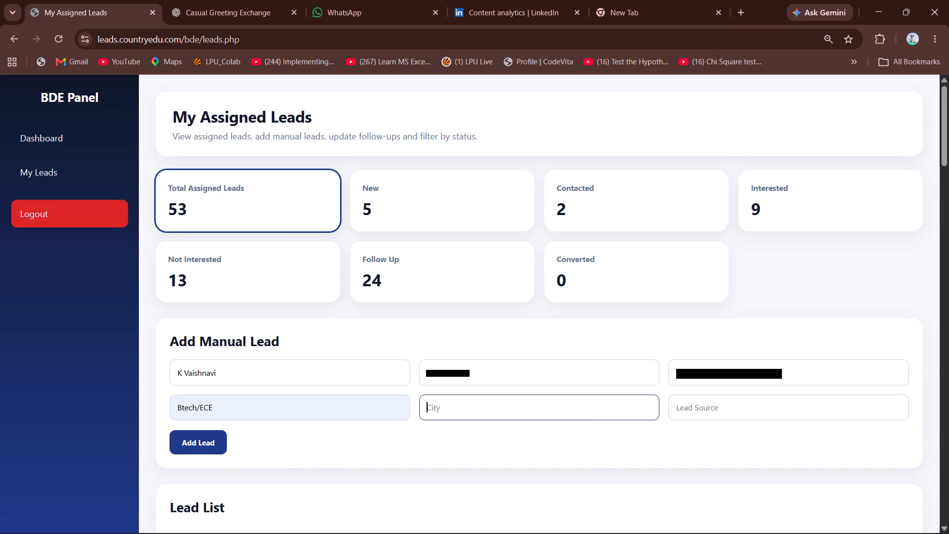
{"action": "left_click", "coordinate": [496, 405]}
{"action": "type", "text": "Telangana"}
{"action": "left_click", "coordinate": [688, 419]}
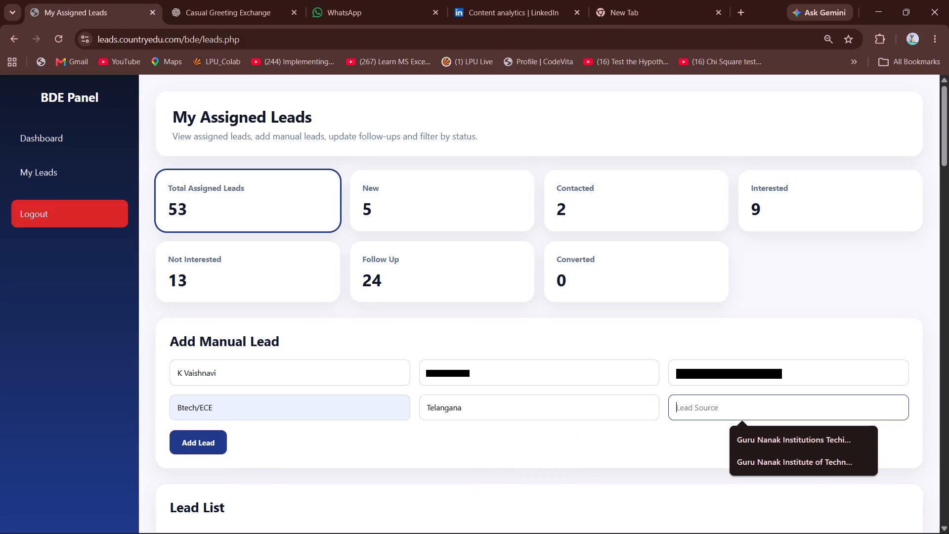
{"action": "left_click", "coordinate": [812, 466]}
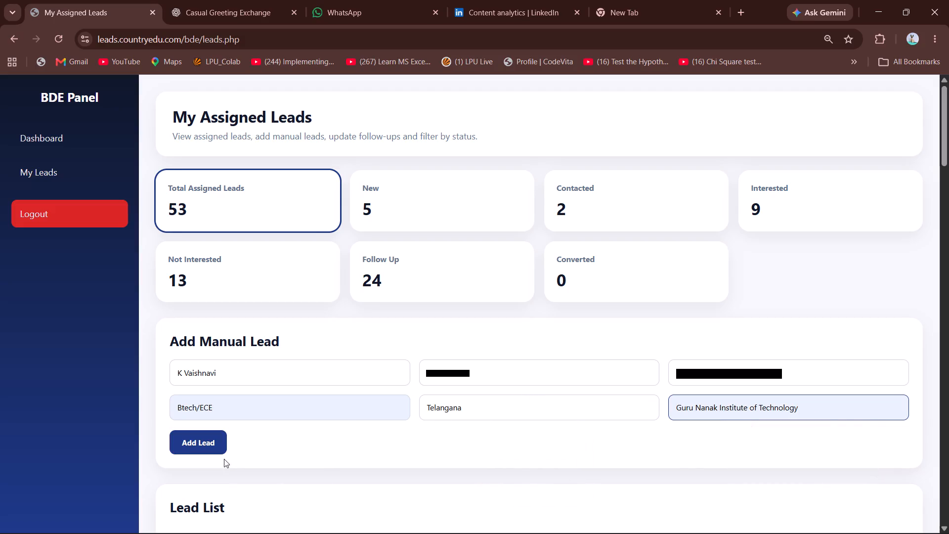
{"action": "left_click", "coordinate": [209, 445]}
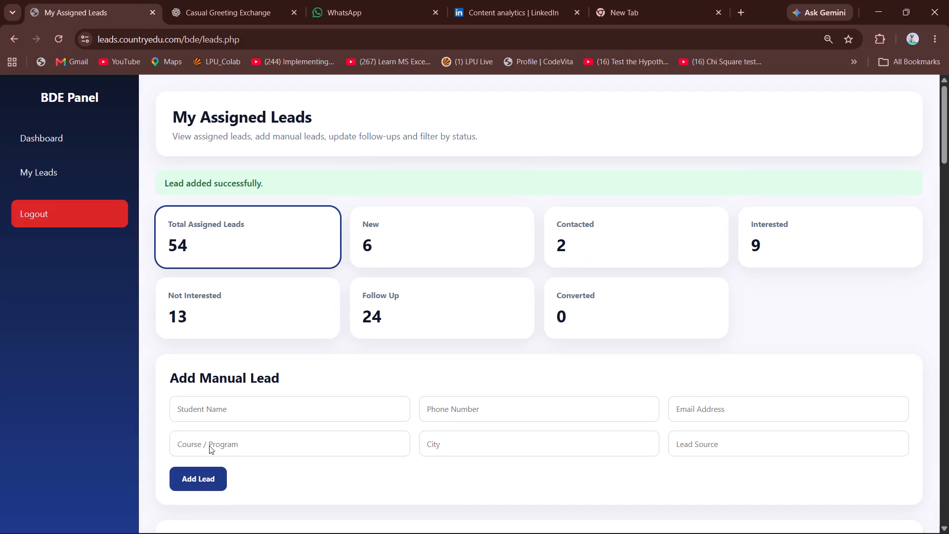
Open the follow-up form for the newly added lead at the top of the Lead List and start its remark.
{"action": "scroll", "coordinate": [209, 445], "scroll_direction": "down", "scroll_amount": 3}
{"action": "left_click", "coordinate": [875, 200]}
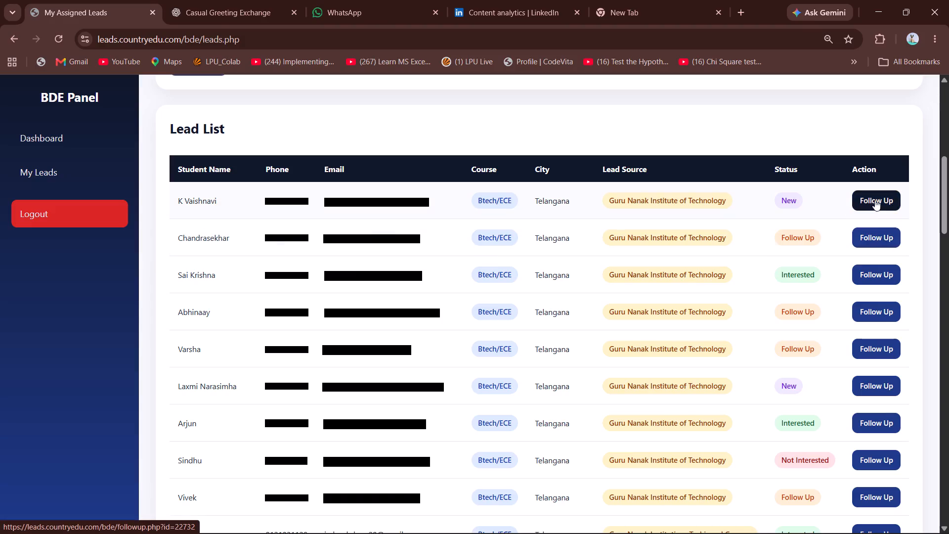
{"action": "left_click", "coordinate": [546, 253]}
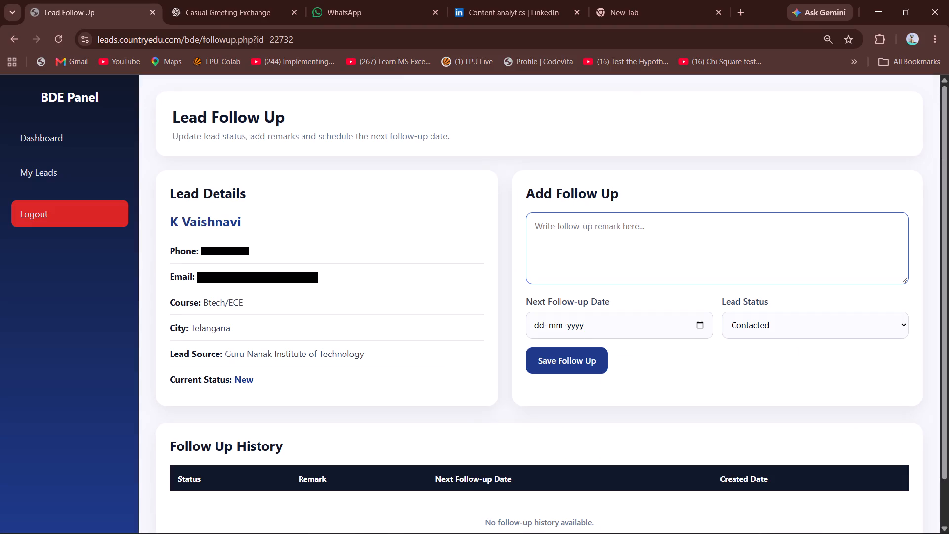
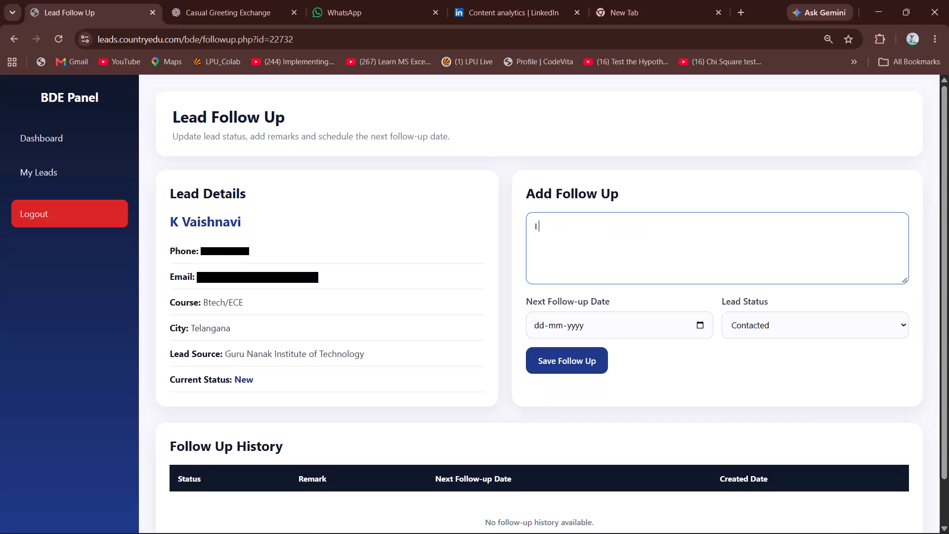
Continue the follow-up remark after "I" with "have explained about the workshop".
{"action": "type", "text": "have e"}
{"action": "type", "text": "xplained aboutt"}
{"action": "key", "text": "BackSpace"}
{"action": "key", "text": "space"}
{"action": "type", "text": "the workshi"}
{"action": "key", "text": "BackSpace"}
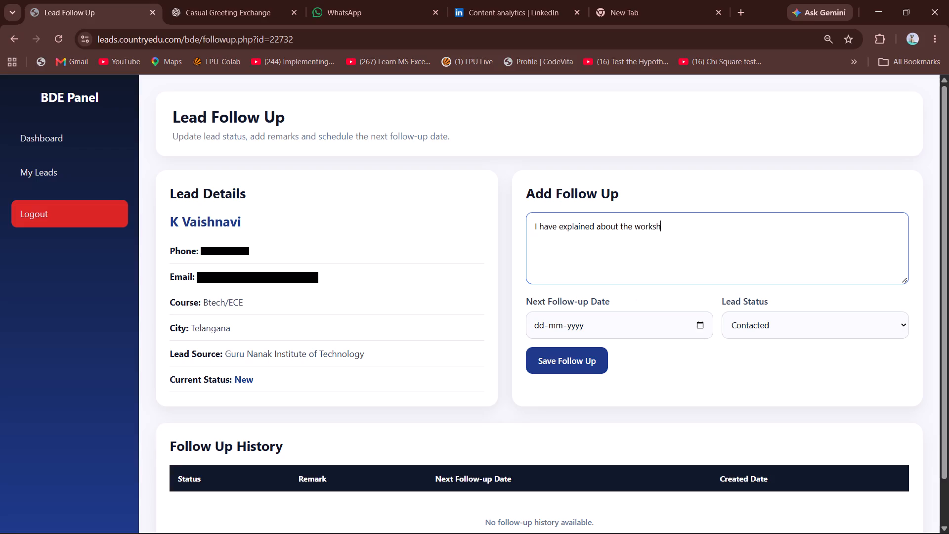
{"action": "type", "text": "op"}
{"action": "key", "text": "space"}
Extend the remark with "she said that she need time to think after that she said that".
{"action": "type", "text": "she"}
{"action": "key", "text": "space"}
{"action": "type", "text": "said that she need time to thing"}
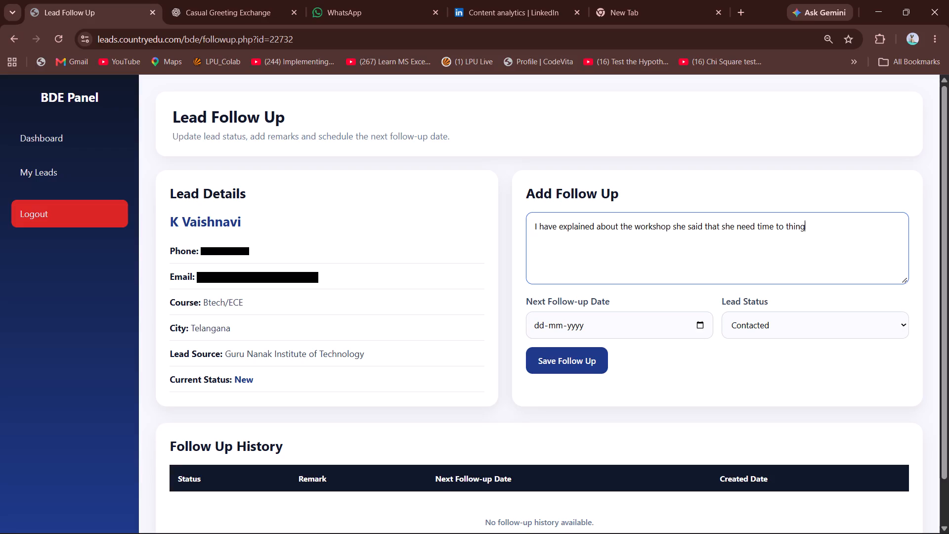
{"action": "key", "text": "BackSpace"}
{"action": "key", "text": "h"}
{"action": "key", "text": "BackSpace"}
{"action": "type", "text": "k after that hse"}
{"action": "key", "text": "space"}
{"action": "key", "text": "BackSpace"}
{"action": "key", "text": "BackSpace"}
{"action": "key", "text": "BackSpace"}
{"action": "key", "text": "BackSpace"}
{"action": "type", "text": "she saied"}
{"action": "key", "text": "BackSpace"}
{"action": "key", "text": "BackSpace"}
{"action": "type", "text": "d that"}
{"action": "key", "text": "space"}
{"action": "key", "text": "s"}
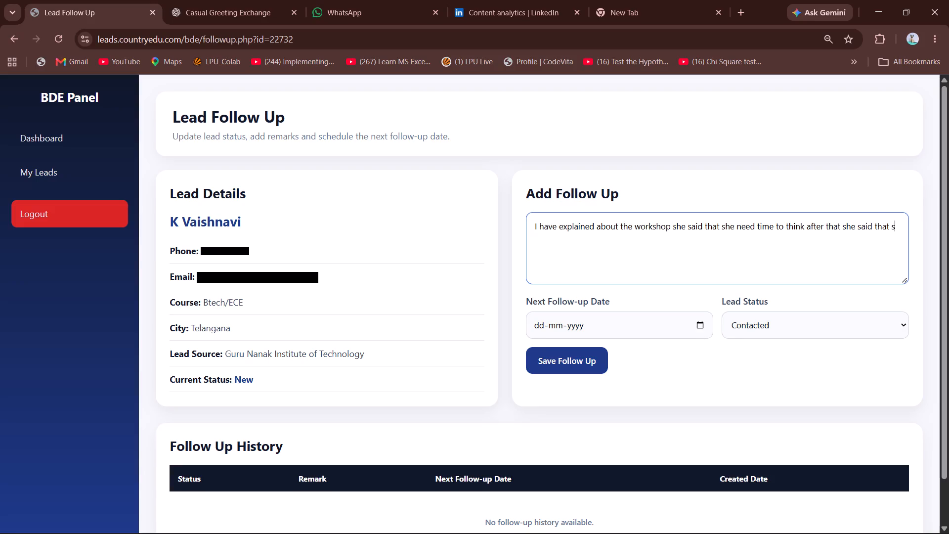
Extend the remark with "she will pay money after the completion of the workshop".
{"action": "key", "text": "BackSpace"}
{"action": "type", "text": "she will pa"}
{"action": "type", "text": "y"}
{"action": "key", "text": "space"}
{"action": "type", "text": "money"}
{"action": "key", "text": "space"}
{"action": "key", "text": "BackSpace"}
{"action": "key", "text": "BackSpace"}
{"action": "key", "text": "BackSpace"}
{"action": "key", "text": "BackSpace"}
{"action": "key", "text": "BackSpace"}
{"action": "key", "text": "BackSpace"}
{"action": "key", "text": "BackSpace"}
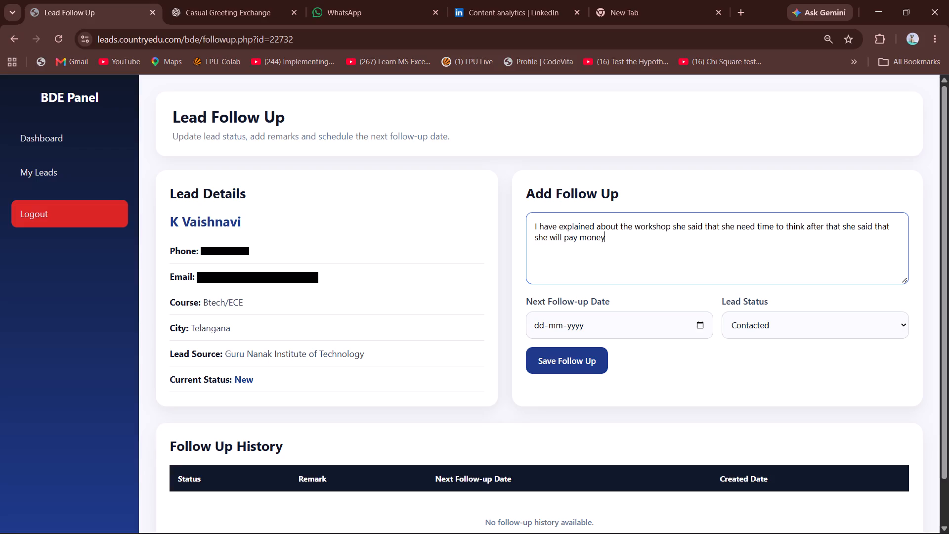
{"action": "type", "text": "maone"}
{"action": "key", "text": "BackSpace"}
{"action": "key", "text": "BackSpace"}
{"action": "key", "text": "BackSpace"}
{"action": "key", "text": "BackSpace"}
{"action": "key", "text": "BackSpace"}
{"action": "key", "text": "space"}
{"action": "type", "text": "money after the coml"}
{"action": "key", "text": "BackSpace"}
{"action": "type", "text": "pletionnof"}
{"action": "key", "text": "BackSpace"}
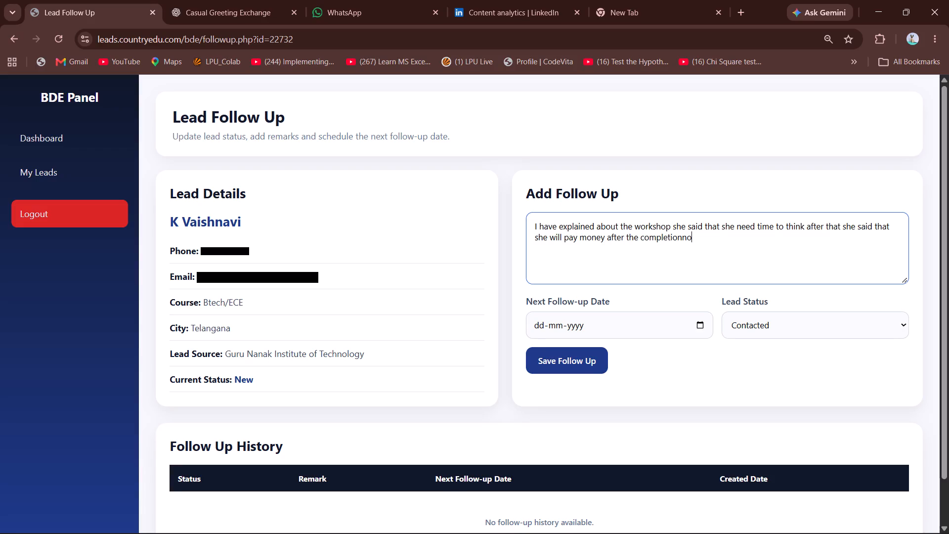
{"action": "key", "text": "BackSpace"}
{"action": "key", "text": "space"}
{"action": "key", "text": "BackSpace"}
{"action": "key", "text": "BackSpace"}
{"action": "key", "text": "space"}
{"action": "type", "text": "of te"}
{"action": "key", "text": "BackSpace"}
{"action": "type", "text": "he"}
{"action": "key", "text": "space"}
{"action": "type", "text": "wo"}
{"action": "type", "text": "rkshop i"}
{"action": "key", "text": "BackSpace"}
Extend the remark with "then i said there is a process".
{"action": "type", "text": "ten"}
{"action": "key", "text": "BackSpace"}
{"action": "key", "text": "BackSpace"}
{"action": "type", "text": "he"}
{"action": "key", "text": "space"}
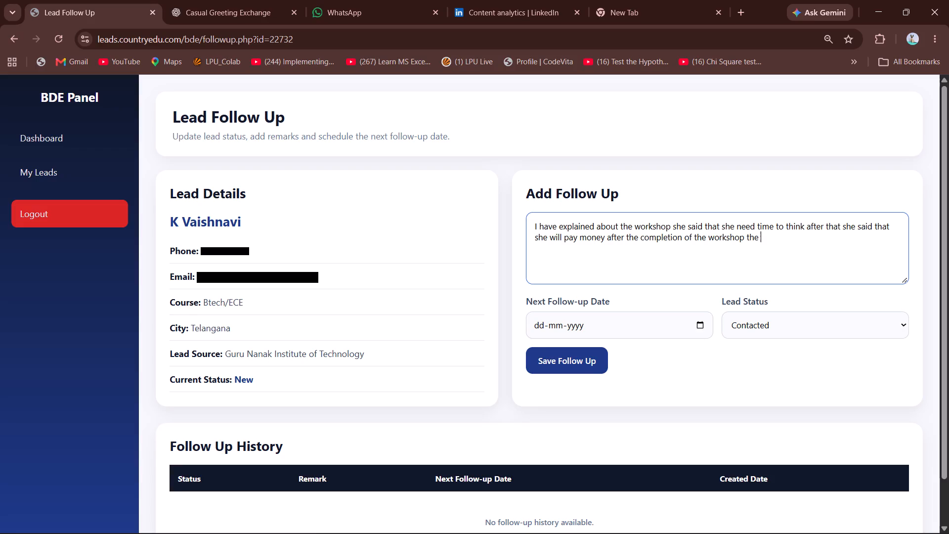
{"action": "key", "text": "BackSpace"}
{"action": "type", "text": "n oi"}
{"action": "key", "text": "BackSpace"}
{"action": "key", "text": "BackSpace"}
{"action": "type", "text": "ins"}
{"action": "key", "text": "BackSpace"}
{"action": "key", "text": "BackSpace"}
{"action": "key", "text": "space"}
{"action": "type", "text": "said"}
{"action": "key", "text": "space"}
{"action": "type", "text": "it"}
{"action": "key", "text": "BackSpace"}
{"action": "key", "text": "BackSpace"}
{"action": "type", "text": "there is a procen"}
{"action": "key", "text": "BackSpace"}
{"action": "type", "text": "ss"}
{"action": "key", "text": "space"}
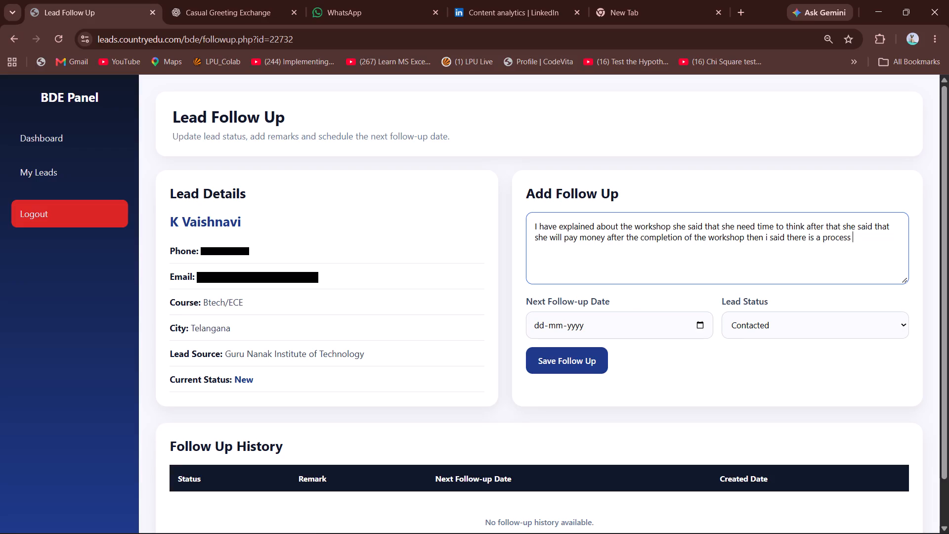
Finish the remark with "so we can't move on like that then she said not interested.".
{"action": "type", "text": "so we can"}
{"action": "type", "text": "'t mve"}
{"action": "key", "text": "space"}
{"action": "key", "text": "BackSpace"}
{"action": "key", "text": "BackSpace"}
{"action": "key", "text": "BackSpace"}
{"action": "key", "text": "BackSpace"}
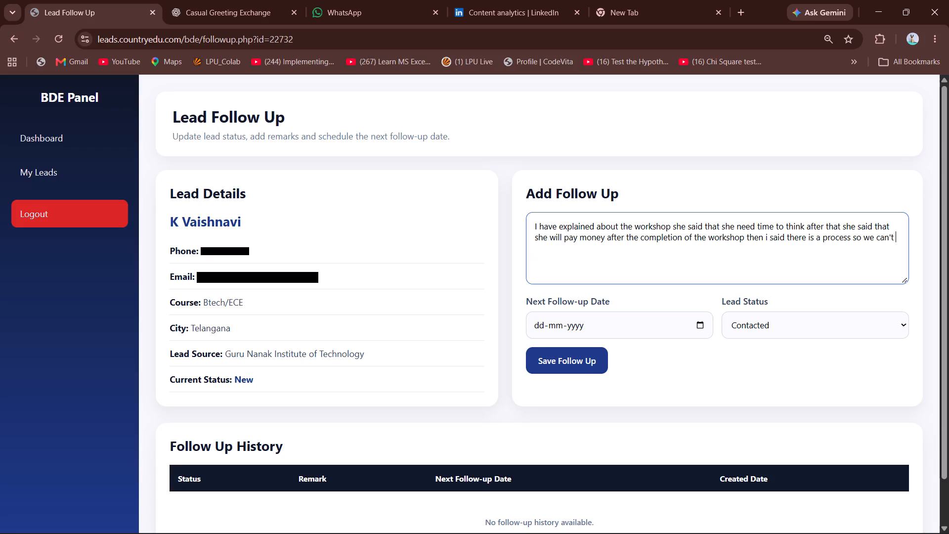
{"action": "type", "text": "move on like that"}
{"action": "key", "text": "space"}
{"action": "type", "text": "then she said not interested"}
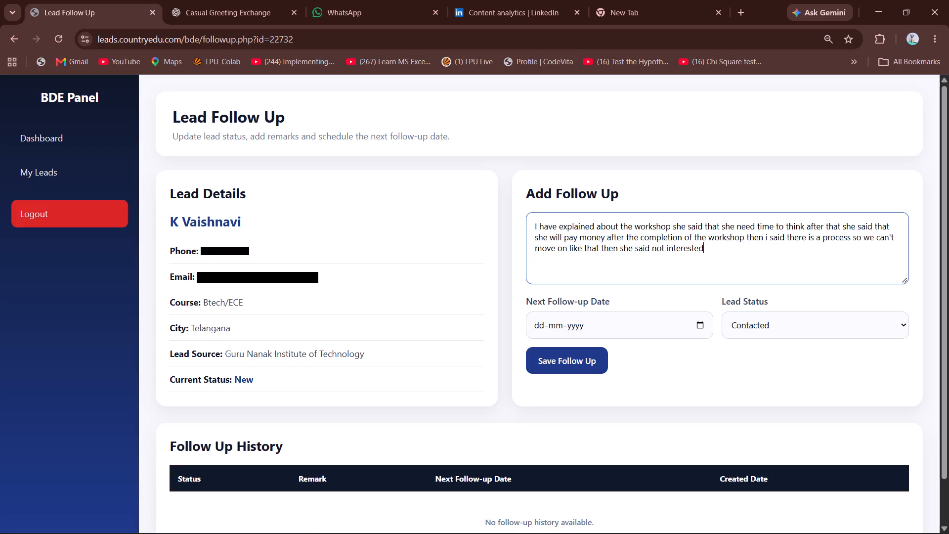
{"action": "key", "text": "period"}
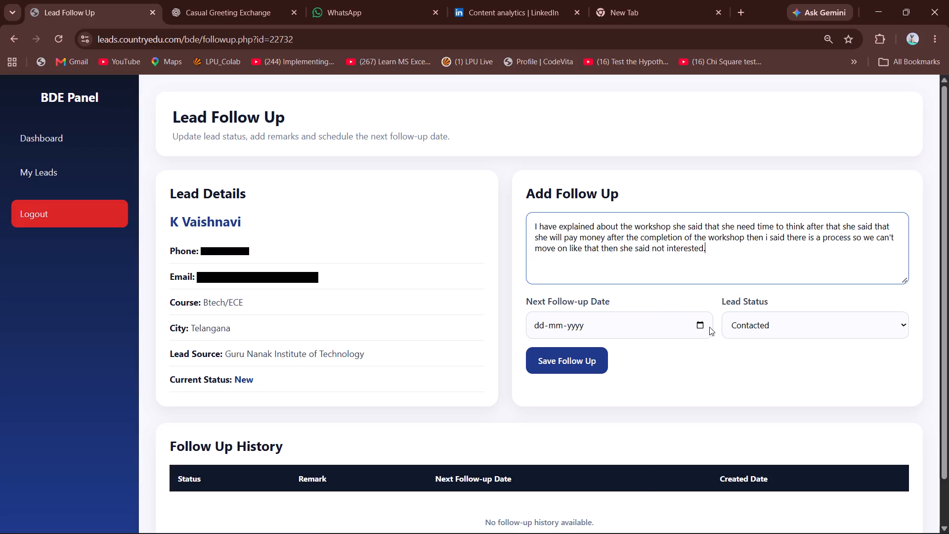
Set the next follow-up date to today, 03-11-2026, and the lead status to Not Interested, and save the follow-up.
{"action": "left_click", "coordinate": [704, 325]}
{"action": "left_click", "coordinate": [630, 479]}
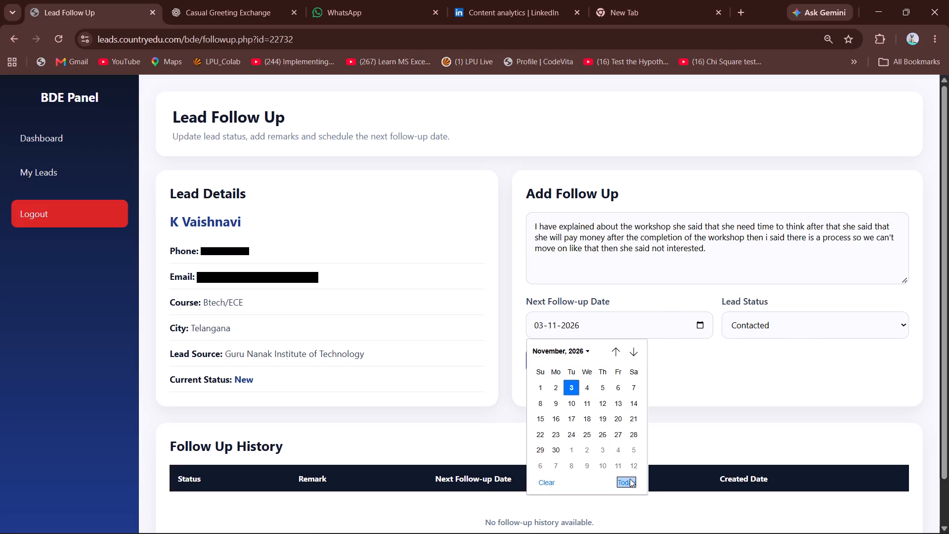
{"action": "left_click", "coordinate": [805, 320]}
{"action": "left_click", "coordinate": [756, 378]}
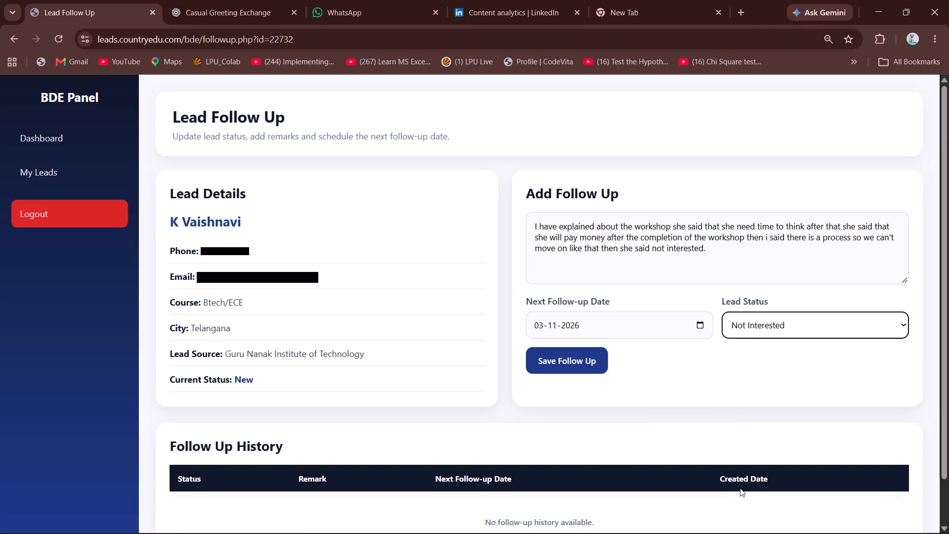
{"action": "left_click", "coordinate": [553, 363]}
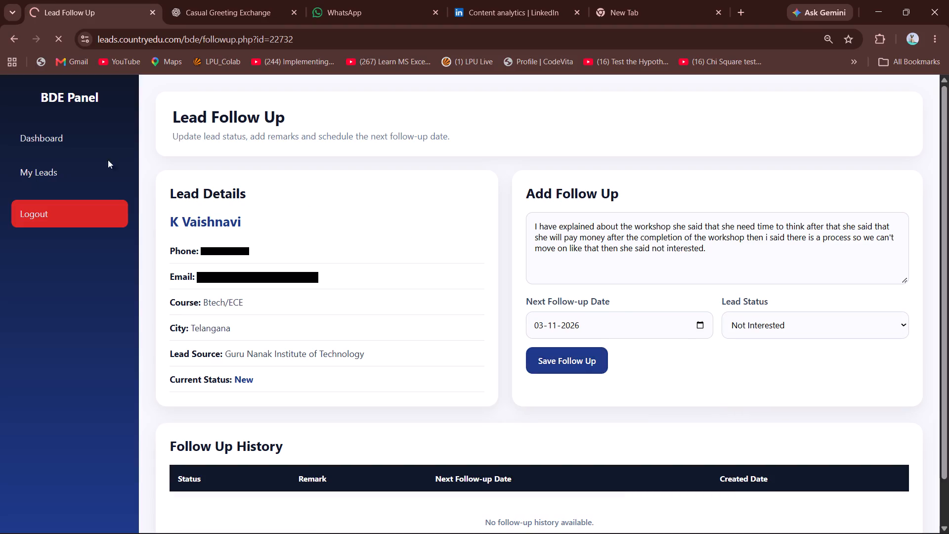
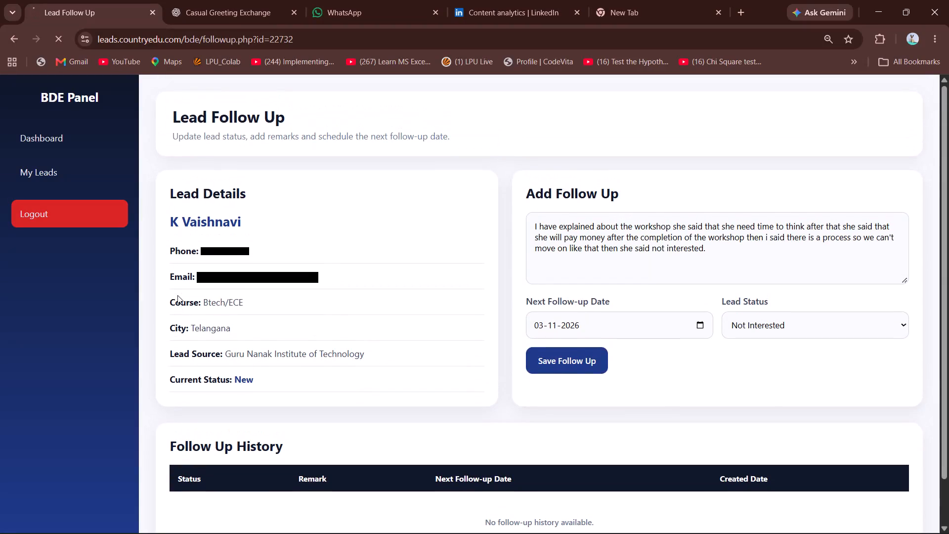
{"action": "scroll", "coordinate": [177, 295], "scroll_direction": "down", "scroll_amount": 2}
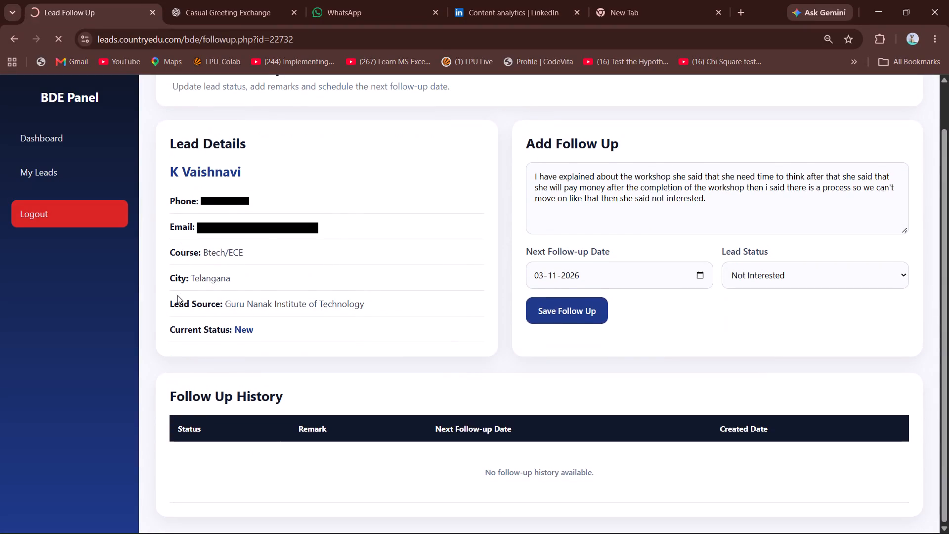
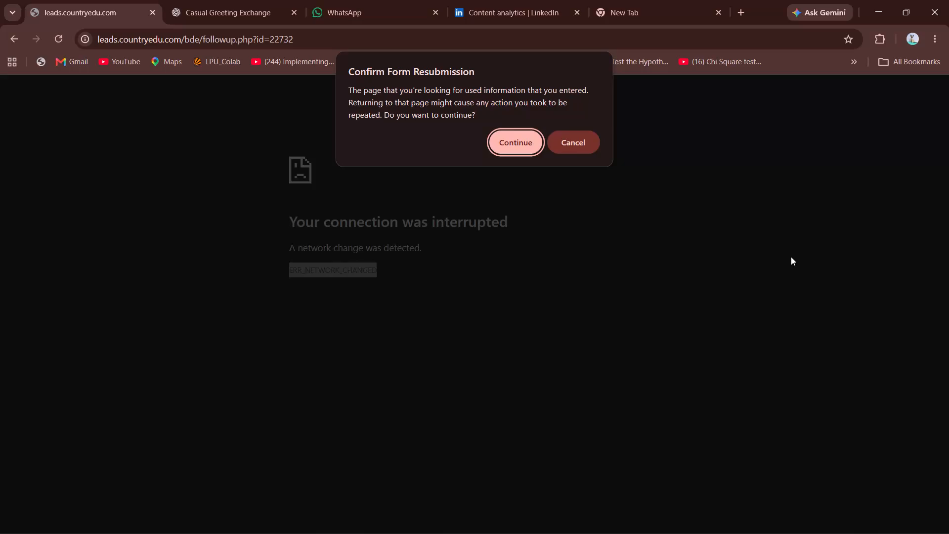
Continue with the form resubmission to reload the interrupted lead follow-up page.
{"action": "key", "text": "Return"}
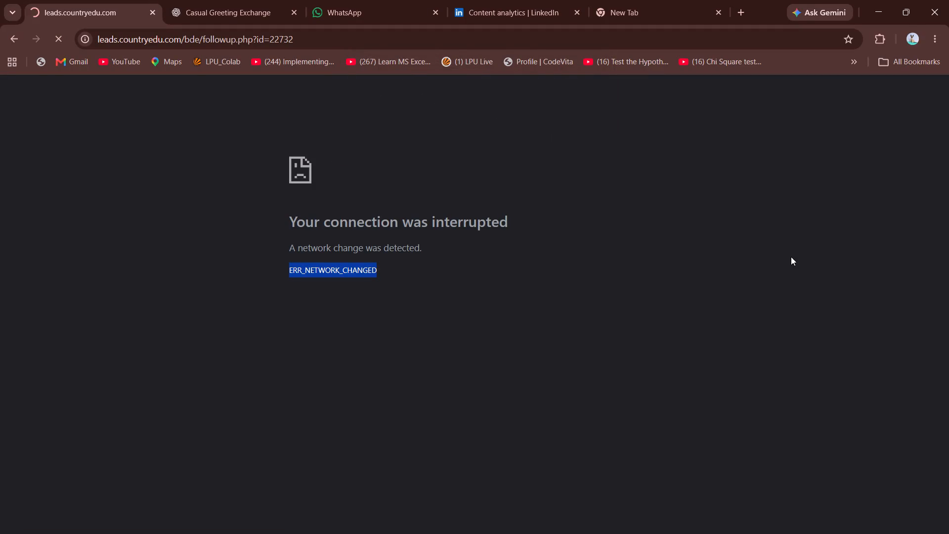
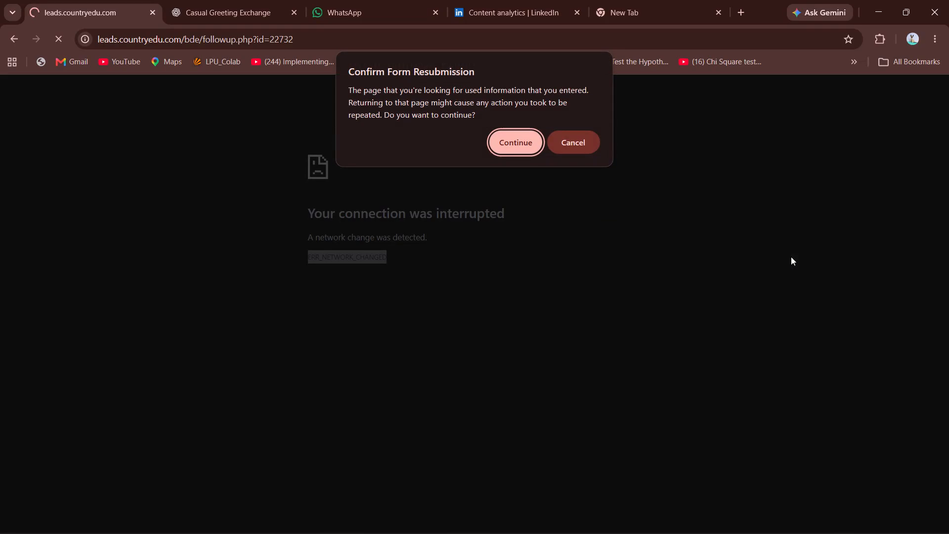
Confirm the form resubmission to reload the interrupted lead follow-up page.
{"action": "key", "text": "Return"}
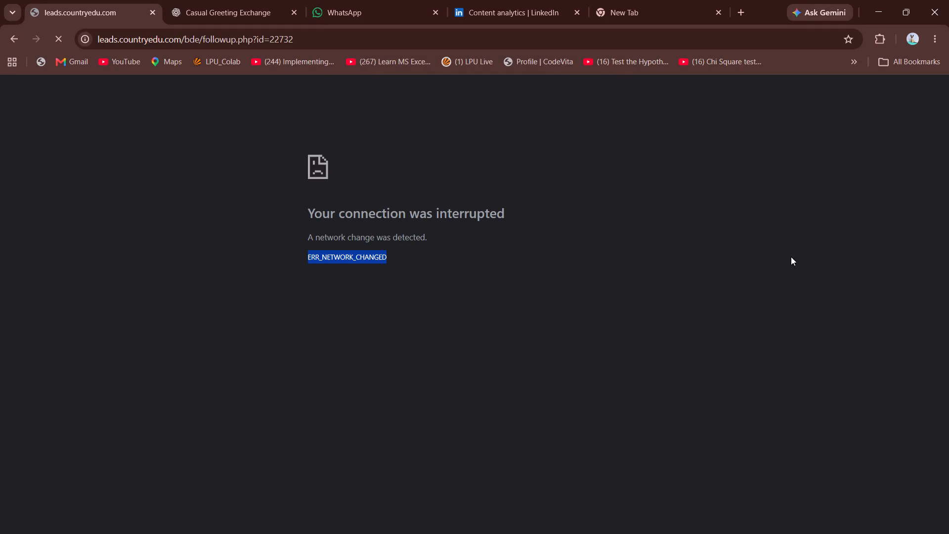
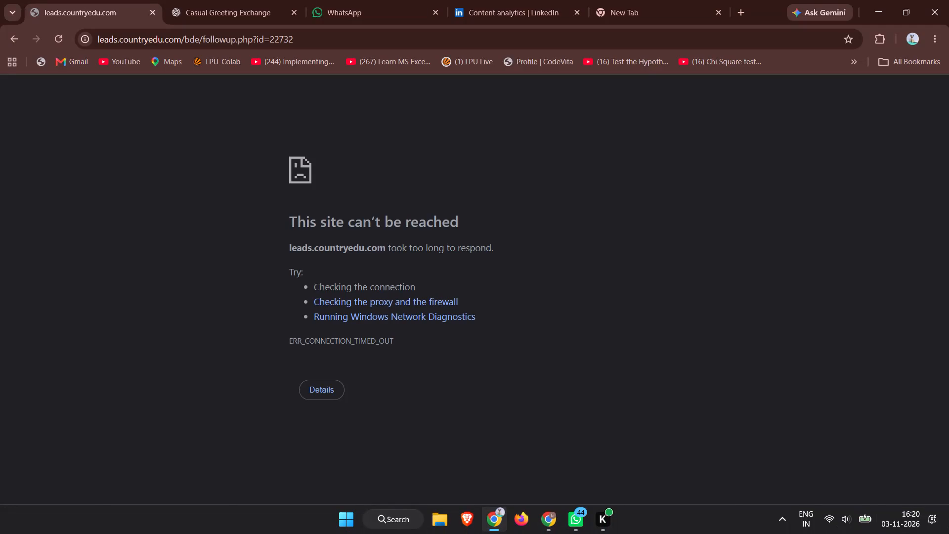
Examine the Wi-Fi connection status and the list of available wireless networks.
{"action": "left_click", "coordinate": [856, 520]}
{"action": "right_click", "coordinate": [828, 511]}
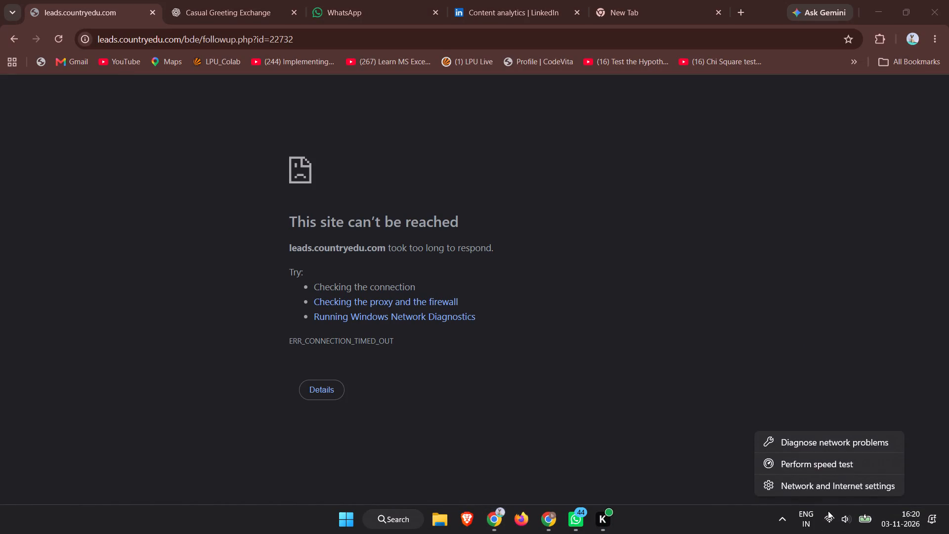
{"action": "right_click", "coordinate": [828, 511]}
{"action": "double_click", "coordinate": [828, 511]}
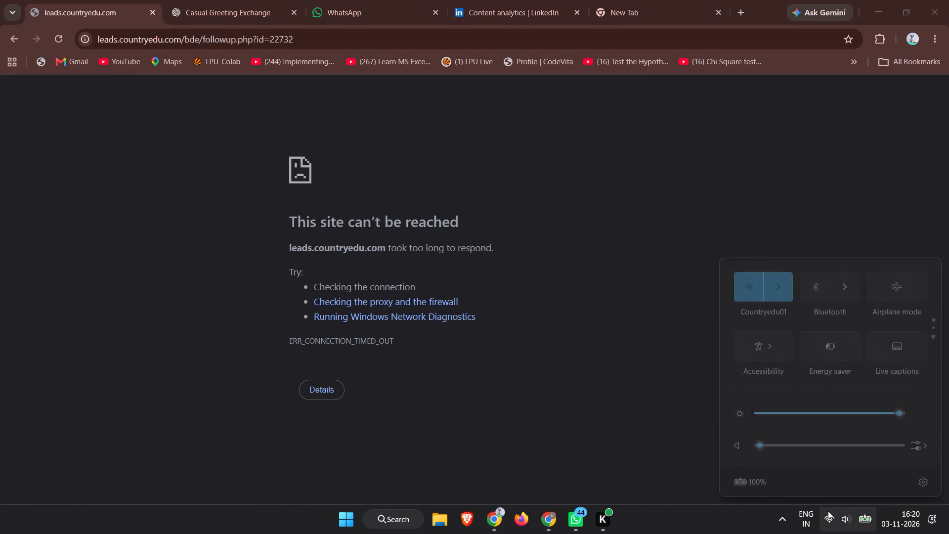
{"action": "scroll", "coordinate": [798, 377], "scroll_direction": "up", "scroll_amount": 20}
{"action": "scroll", "coordinate": [798, 377], "scroll_direction": "up", "scroll_amount": 11}
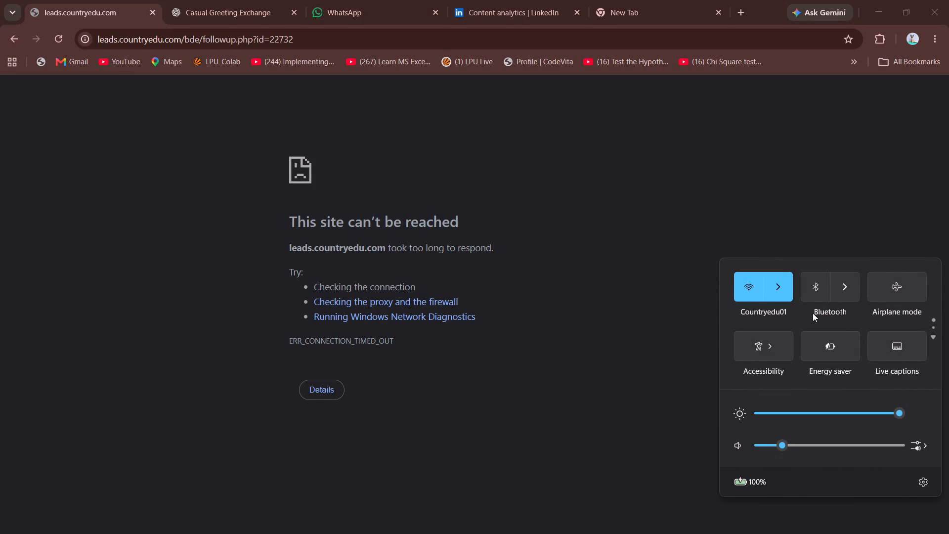
{"action": "scroll", "coordinate": [813, 313], "scroll_direction": "down", "scroll_amount": 2}
{"action": "scroll", "coordinate": [813, 313], "scroll_direction": "up", "scroll_amount": 1}
{"action": "scroll", "coordinate": [813, 313], "scroll_direction": "down", "scroll_amount": 2}
{"action": "scroll", "coordinate": [813, 313], "scroll_direction": "up", "scroll_amount": 20}
{"action": "scroll", "coordinate": [813, 313], "scroll_direction": "up", "scroll_amount": 10}
{"action": "left_click", "coordinate": [779, 293]}
{"action": "scroll", "coordinate": [850, 378], "scroll_direction": "up", "scroll_amount": 20}
{"action": "scroll", "coordinate": [850, 378], "scroll_direction": "up", "scroll_amount": 9}
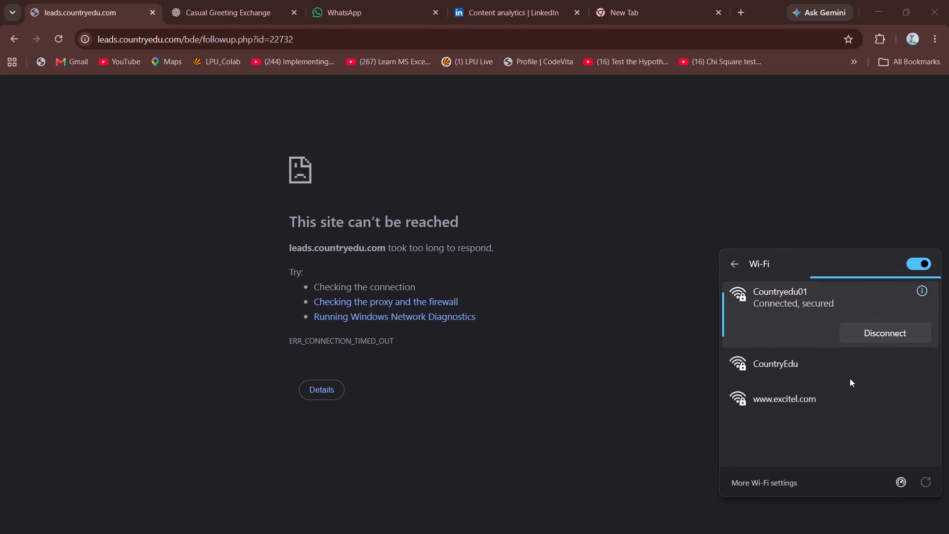
{"action": "scroll", "coordinate": [850, 378], "scroll_direction": "up", "scroll_amount": 10}
{"action": "scroll", "coordinate": [850, 378], "scroll_direction": "up", "scroll_amount": 11}
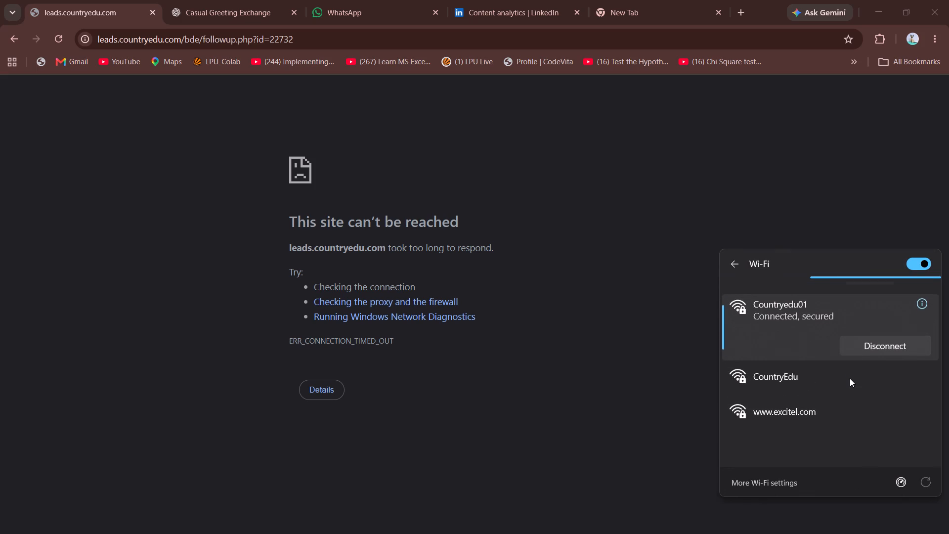
{"action": "scroll", "coordinate": [850, 378], "scroll_direction": "up", "scroll_amount": 8}
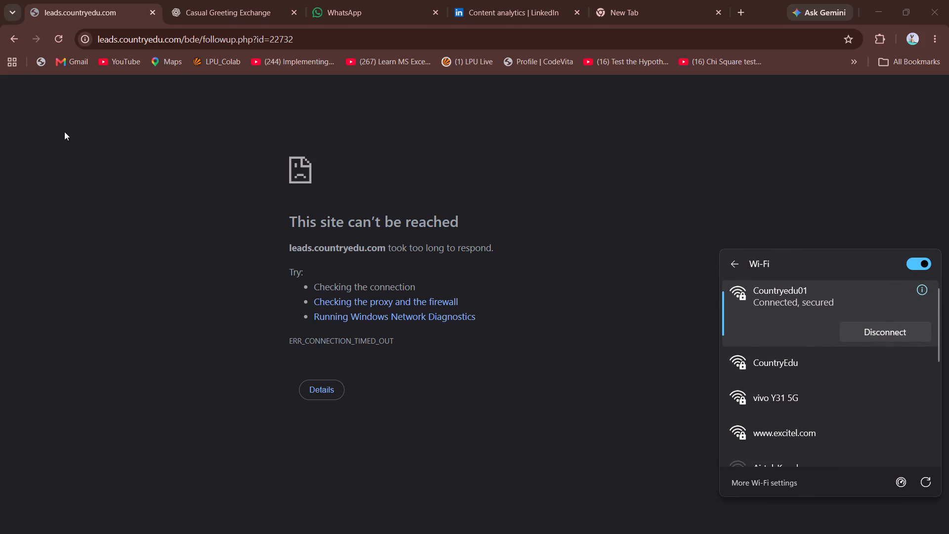
Reload the lead follow-up page and continue with the form resubmission.
{"action": "left_click", "coordinate": [55, 39]}
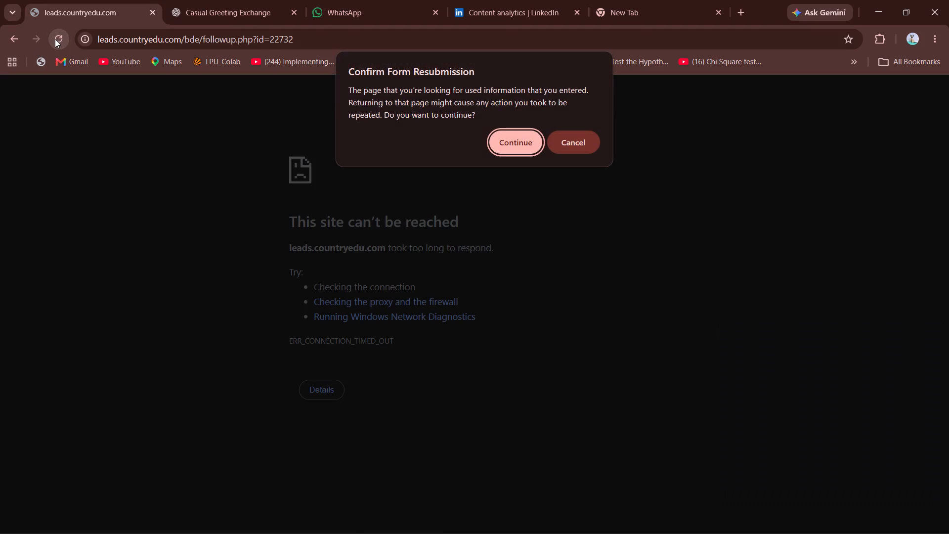
{"action": "left_click", "coordinate": [533, 146]}
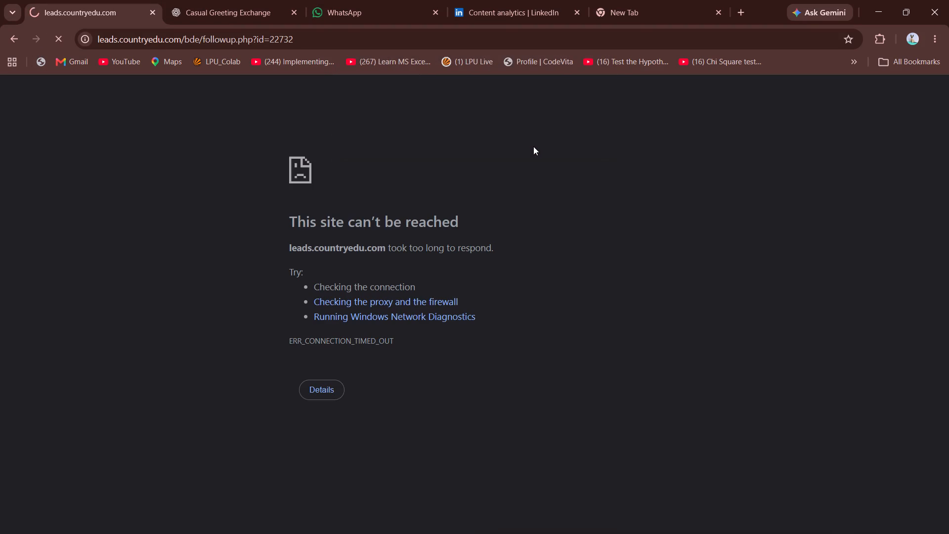
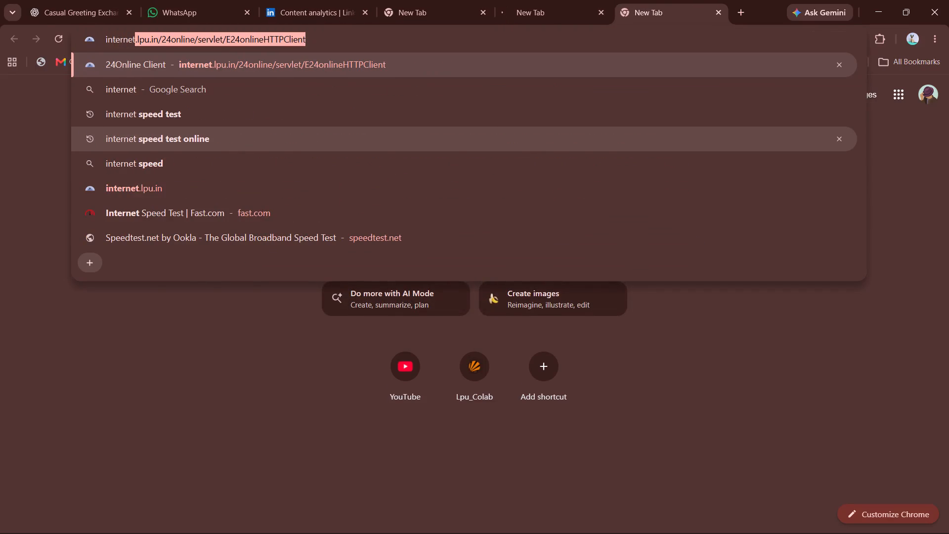
{"action": "key", "text": "Down"}
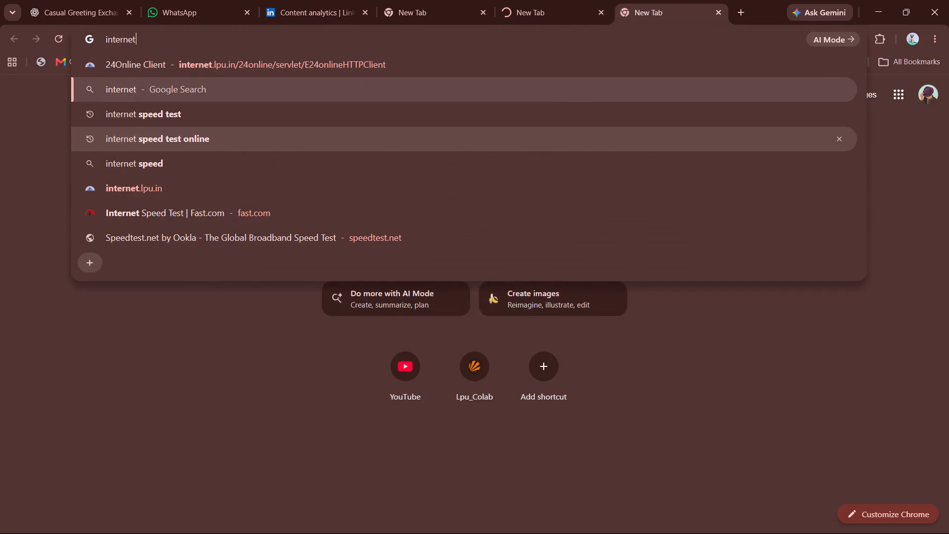
{"action": "key", "text": "Down"}
{"action": "key", "text": "Down"}
{"action": "key", "text": "Return"}
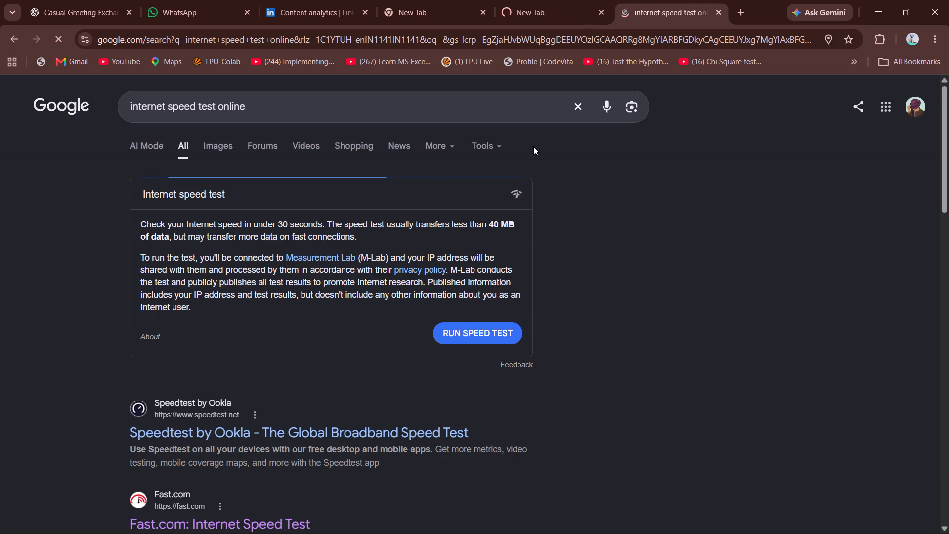
{"action": "scroll", "coordinate": [533, 146], "scroll_direction": "down", "scroll_amount": 1}
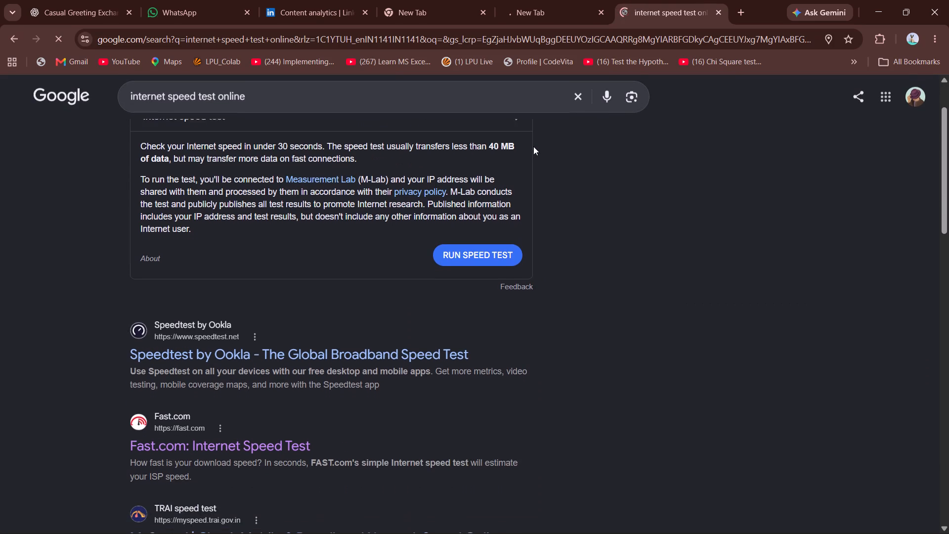
{"action": "left_click", "coordinate": [283, 439]}
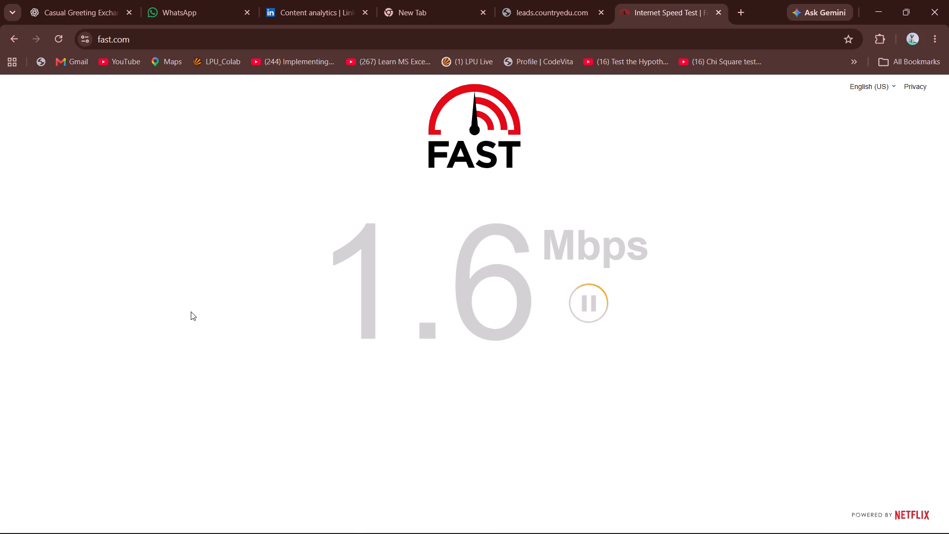
Return to the leads.countryedu.com page and keep reloading it to try to reach the site.
{"action": "left_click", "coordinate": [605, 0]}
{"action": "key", "text": "ctrl+r"}
{"action": "key", "text": "ctrl+r"}
{"action": "key", "text": "ctrl+r"}
{"action": "key", "text": "ctrl+r"}
{"action": "key", "text": "ctrl+r"}
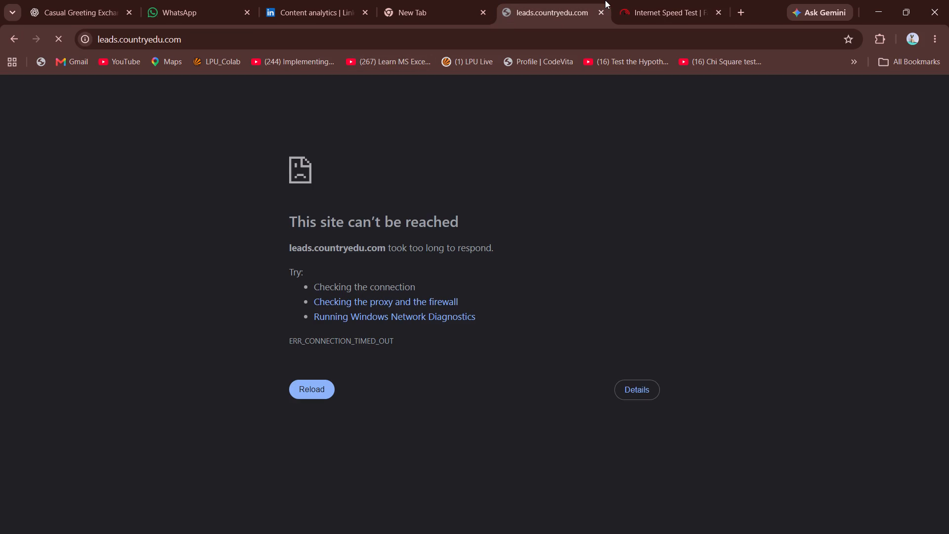
{"action": "key", "text": "ctrl+e"}
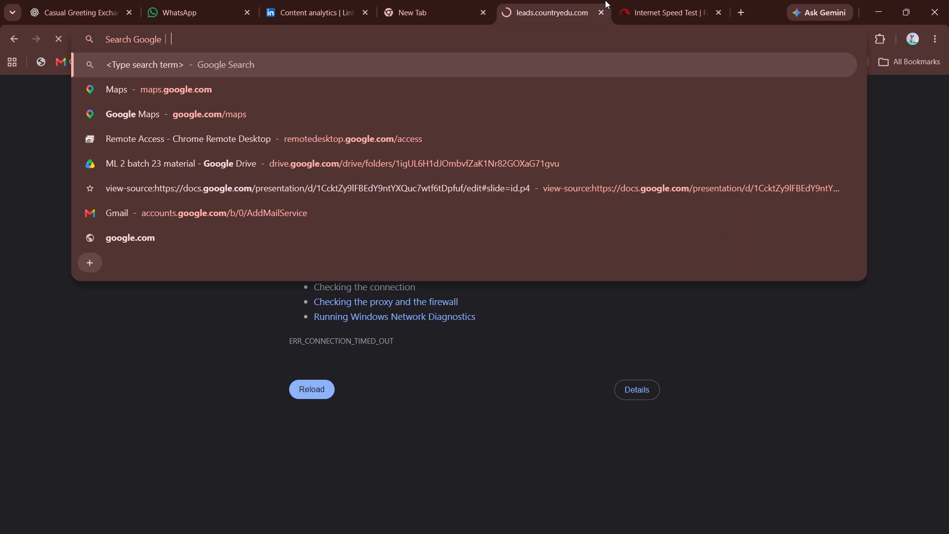
{"action": "key", "text": "ctrl+r"}
{"action": "key", "text": "ctrl+r"}
{"action": "key", "text": "ctrl+r"}
{"action": "key", "text": "ctrl+r"}
{"action": "key", "text": "ctrl+r"}
{"action": "key", "text": "ctrl+r"}
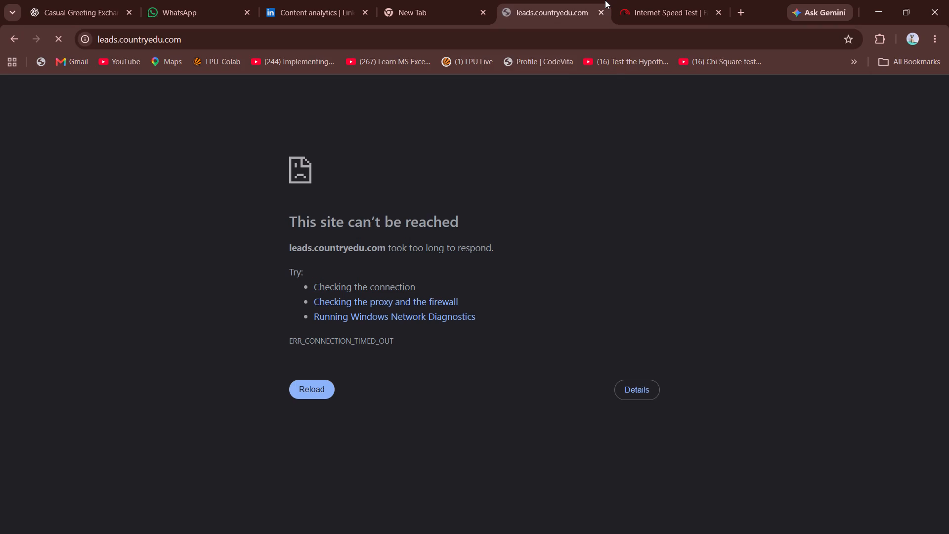
{"action": "left_click", "coordinate": [314, 375]}
{"action": "left_click", "coordinate": [312, 395]}
{"action": "left_click", "coordinate": [312, 395]}
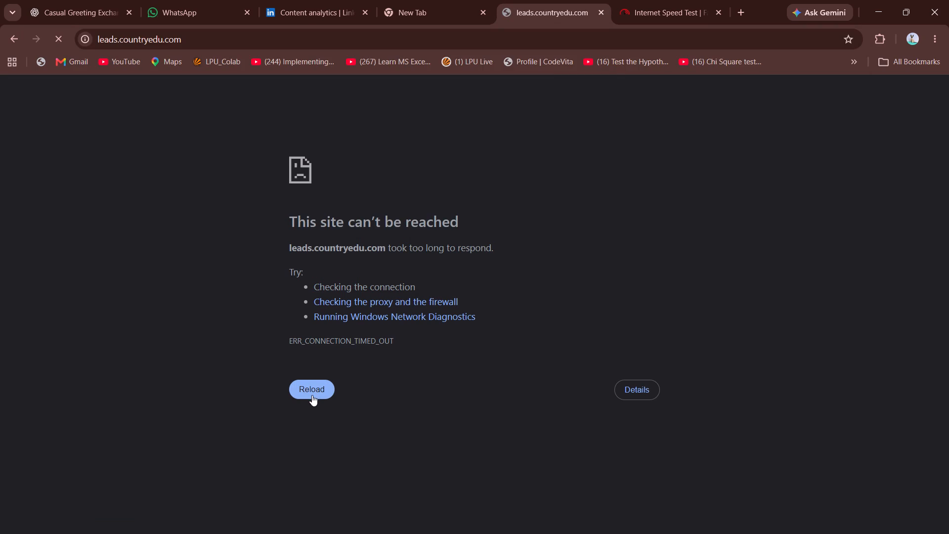
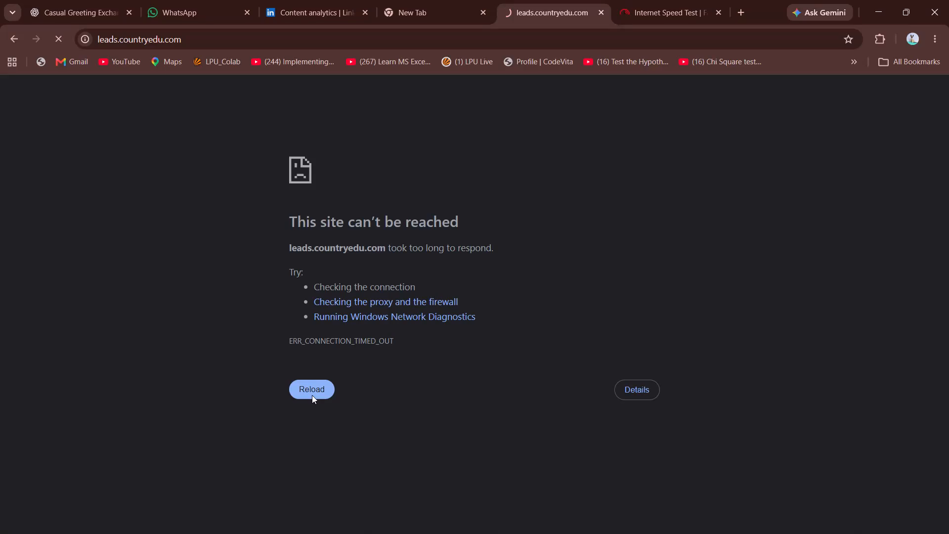
Reload the leads.countryedu.com page once more to try to reach the site.
{"action": "key", "text": "ctrl+r"}
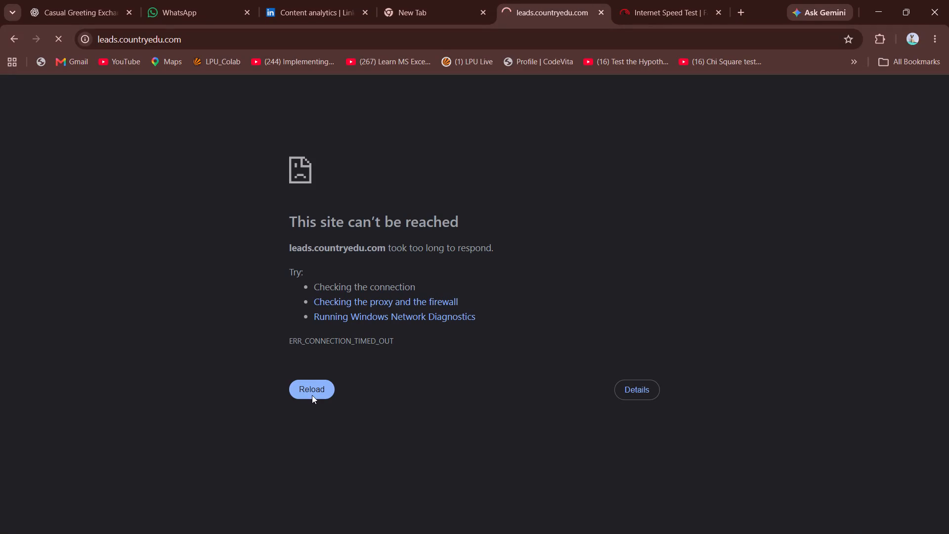
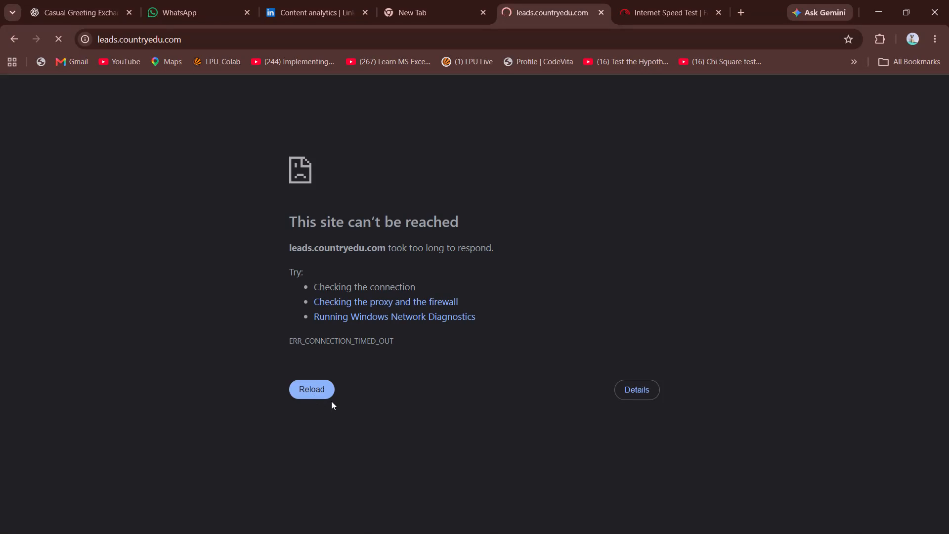
Try reloading the leads.countryedu.com page again to get past the connection timeout.
{"action": "key", "text": "ctrl+r"}
{"action": "key", "text": "ctrl+r"}
{"action": "left_click", "coordinate": [293, 379]}
{"action": "left_click", "coordinate": [316, 388]}
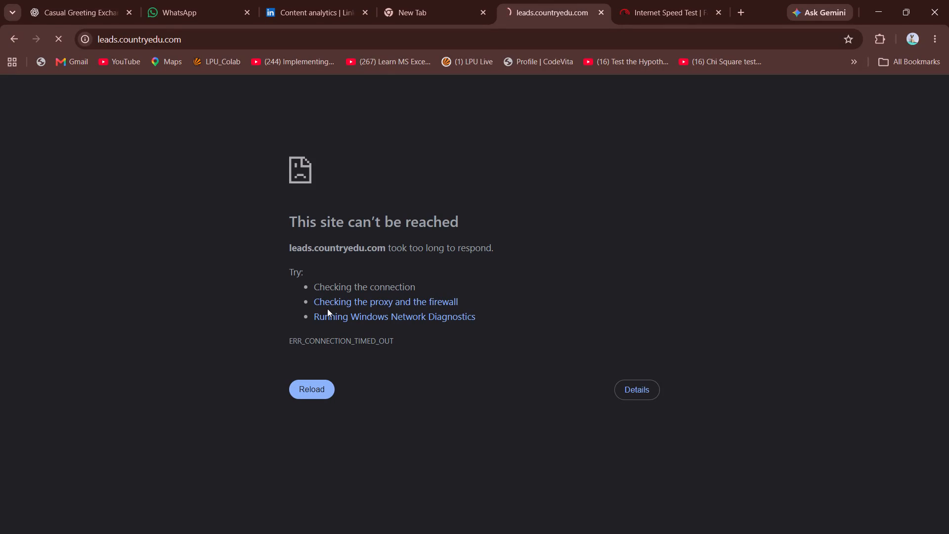
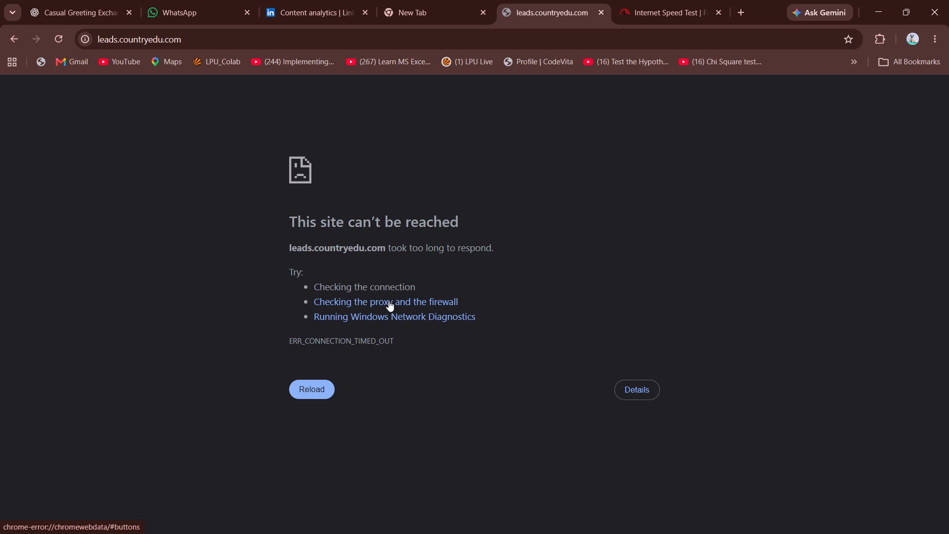
Try once more to reload the leads.countryedu.com page.
{"action": "key", "text": "ctrl+r"}
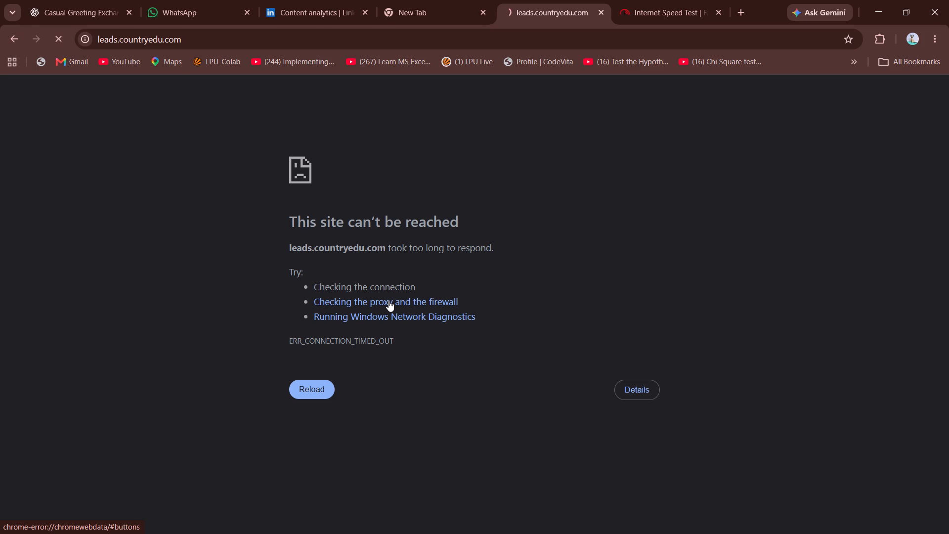
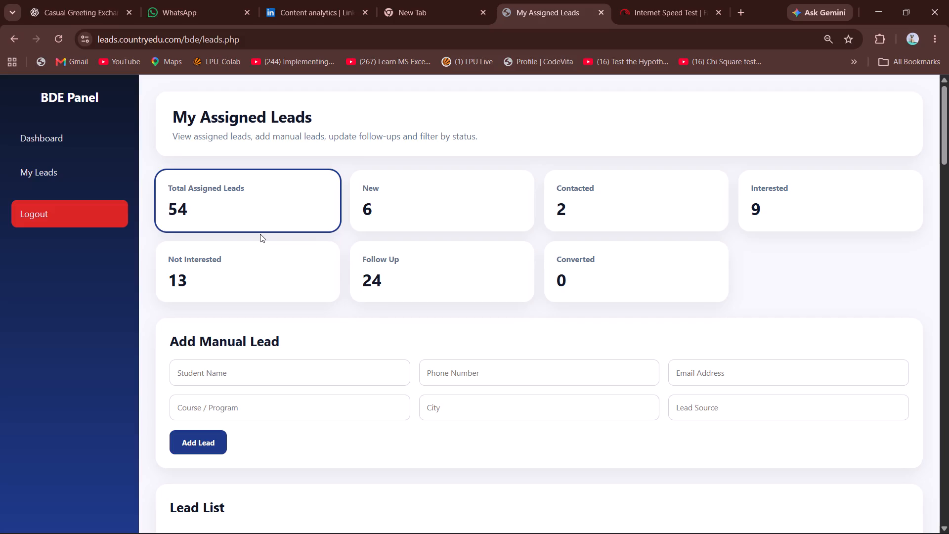
Open the follow-up page of the first lead in the Lead List.
{"action": "scroll", "coordinate": [261, 384], "scroll_direction": "down", "scroll_amount": 1}
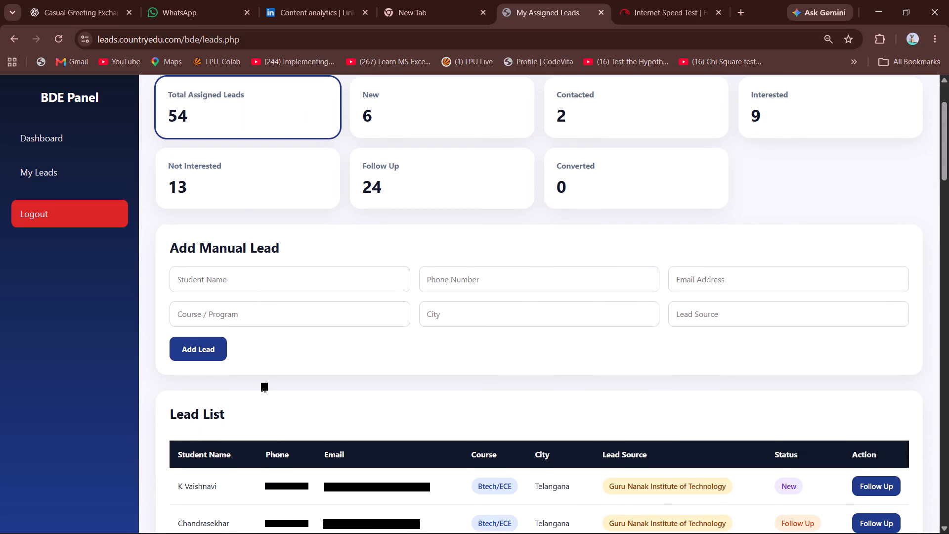
{"action": "scroll", "coordinate": [261, 384], "scroll_direction": "down", "scroll_amount": 3}
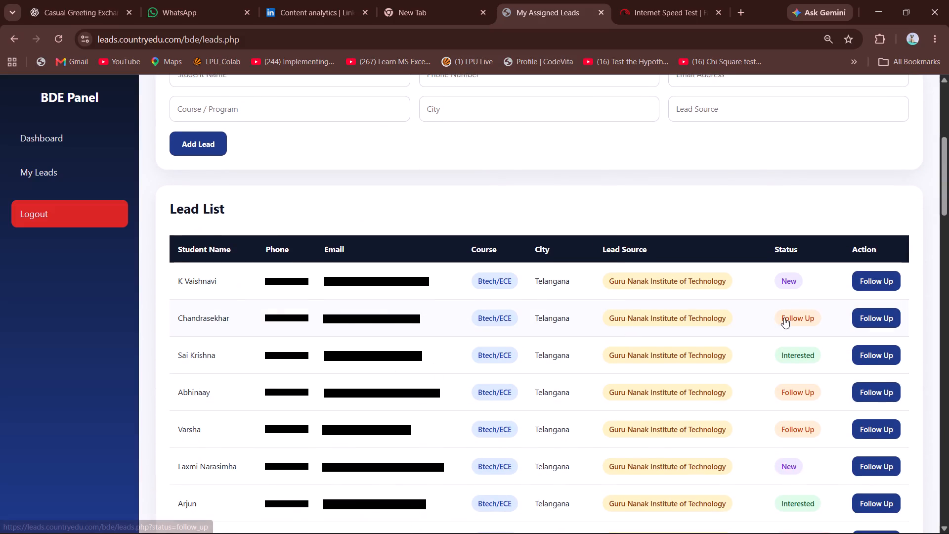
{"action": "left_click", "coordinate": [879, 283]}
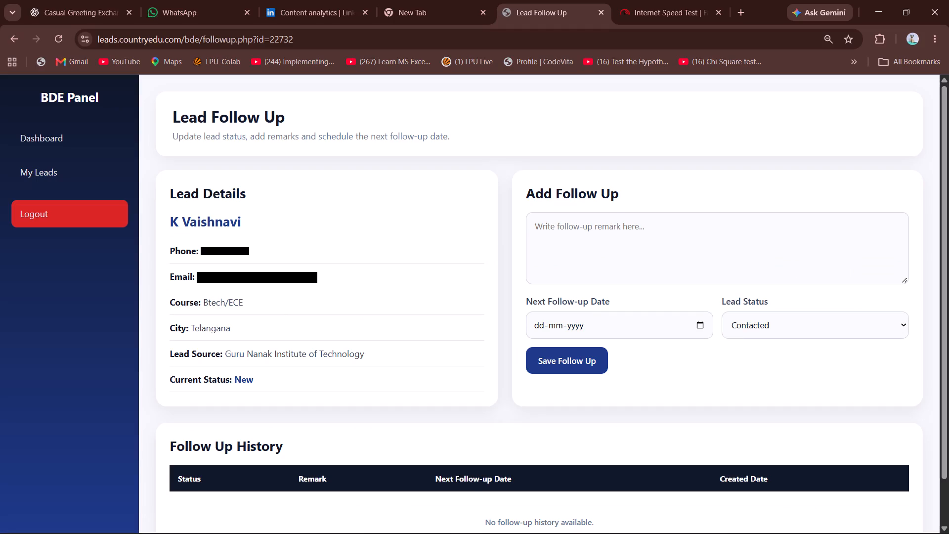
Start the follow-up remark with "I had explained her about the workshop and".
{"action": "left_click", "coordinate": [584, 226]}
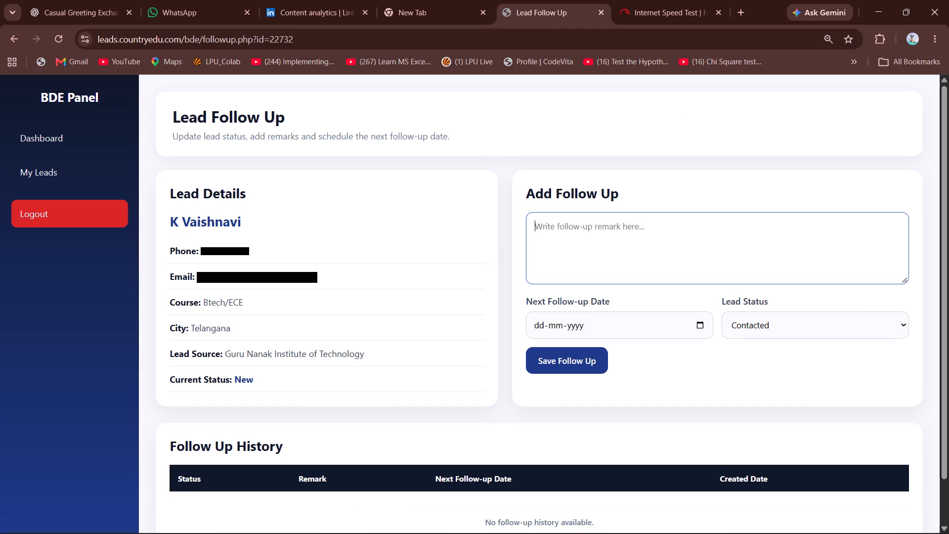
{"action": "key", "text": "ctrl+z"}
{"action": "left_click", "coordinate": [559, 233]}
{"action": "type", "text": "I ahd"}
{"action": "key", "text": "BackSpace"}
{"action": "key", "text": "BackSpace"}
{"action": "key", "text": "BackSpace"}
{"action": "type", "text": "had"}
{"action": "key", "text": "space"}
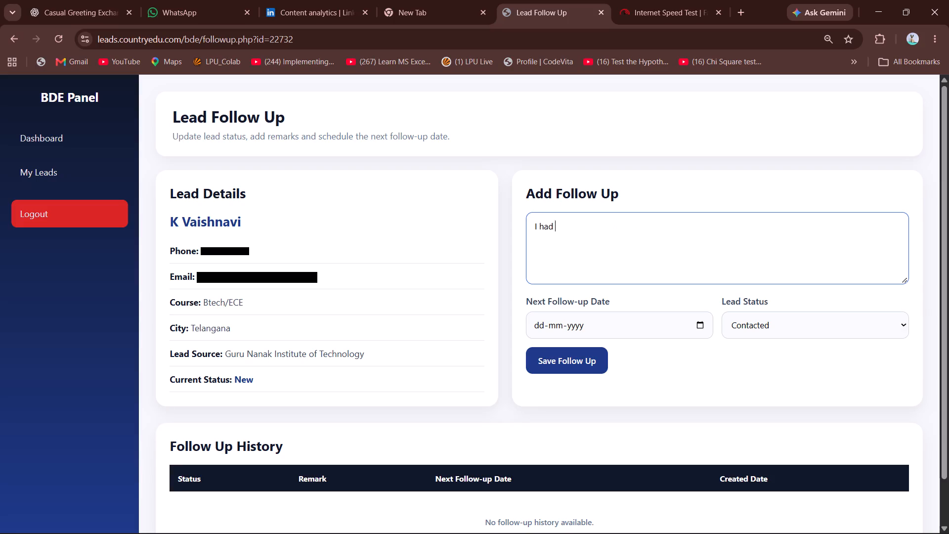
{"action": "type", "text": "explained her about the"}
{"action": "key", "text": "space"}
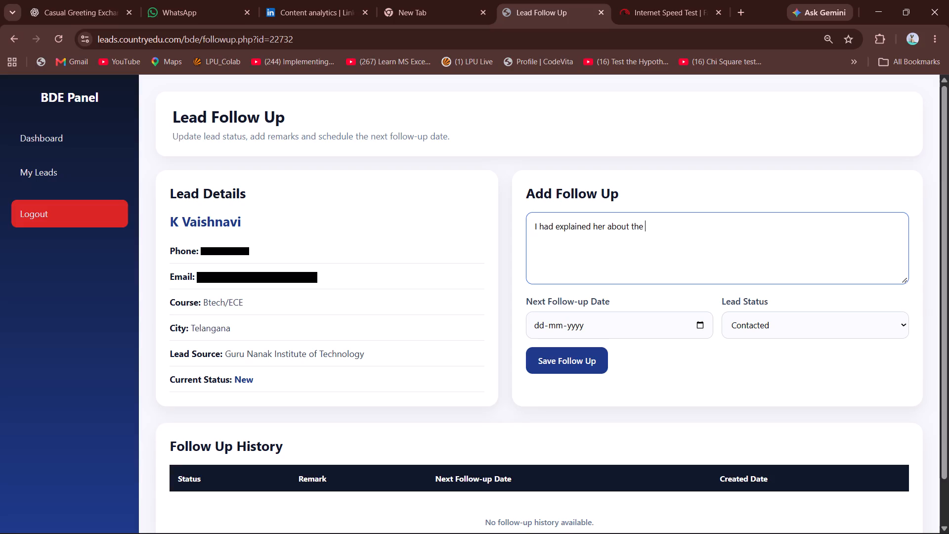
{"action": "type", "text": "workshoo"}
{"action": "key", "text": "BackSpace"}
{"action": "type", "text": "p and"}
{"action": "key", "text": "space"}
Continue the follow-up remark with "she got interested and then".
{"action": "type", "text": "she"}
{"action": "key", "text": "space"}
{"action": "type", "text": "got"}
{"action": "key", "text": "space"}
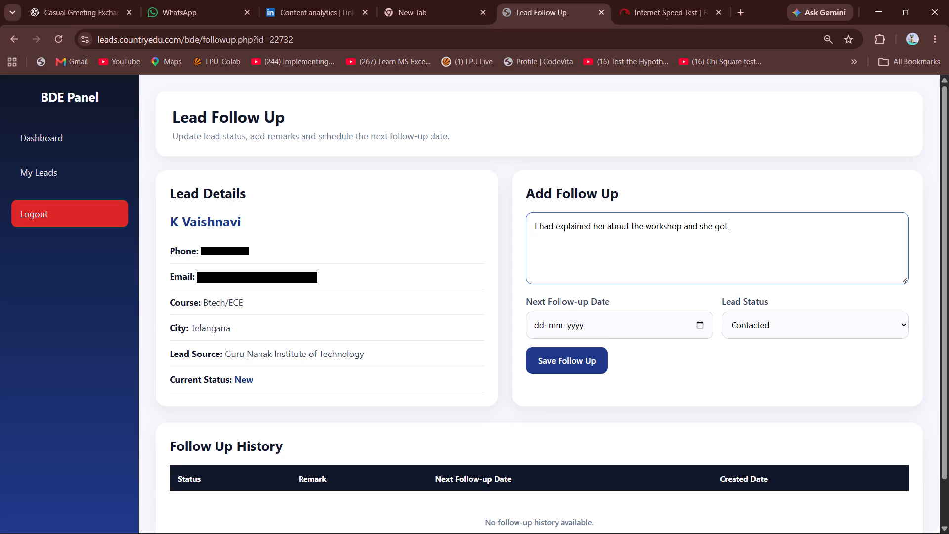
{"action": "type", "text": "interested ad"}
{"action": "key", "text": "BackSpace"}
{"action": "key", "text": "n"}
{"action": "type", "text": "d then"}
{"action": "key", "text": "space"}
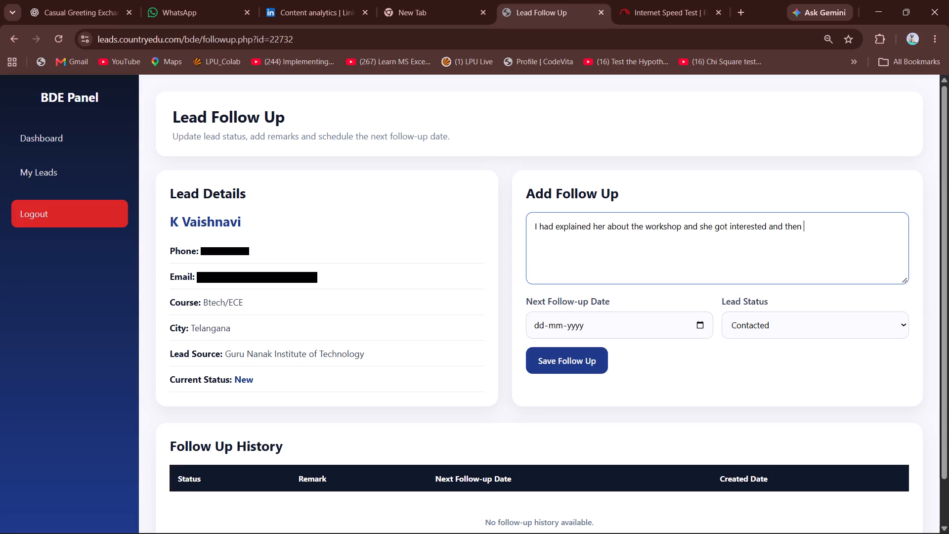
Continue the follow-up remark with "i asked her for the clarification then".
{"action": "type", "text": "i asked er"}
{"action": "key", "text": "space"}
{"action": "key", "text": "BackSpace"}
{"action": "key", "text": "BackSpace"}
{"action": "key", "text": "BackSpace"}
{"action": "type", "text": "her for the"}
{"action": "key", "text": "space"}
{"action": "type", "text": "clarification then"}
{"action": "key", "text": "space"}
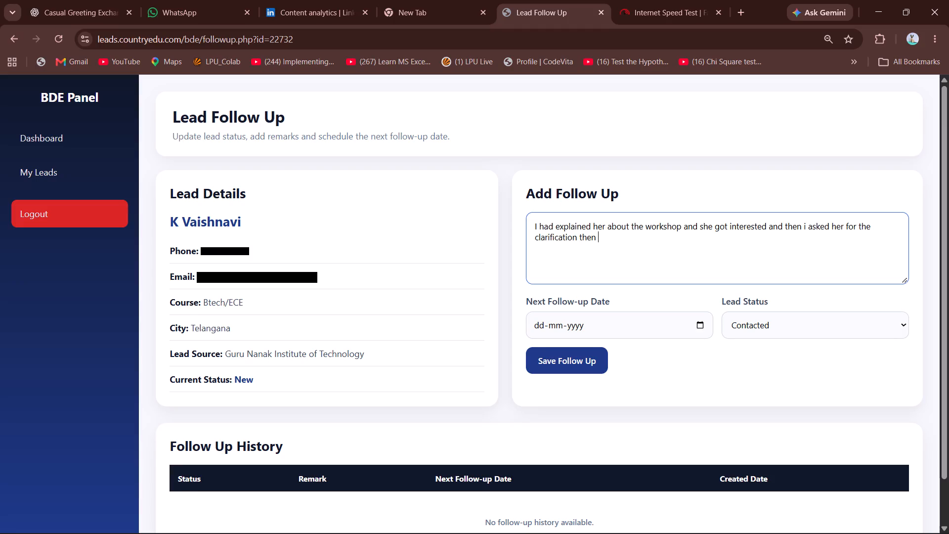
Continue the follow-up remark with "she said she will pay".
{"action": "type", "text": "she h"}
{"action": "key", "text": "BackSpace"}
{"action": "type", "text": "sais"}
{"action": "key", "text": "BackSpace"}
{"action": "type", "text": "d"}
{"action": "key", "text": "space"}
{"action": "type", "text": "she will pa"}
{"action": "key", "text": "space"}
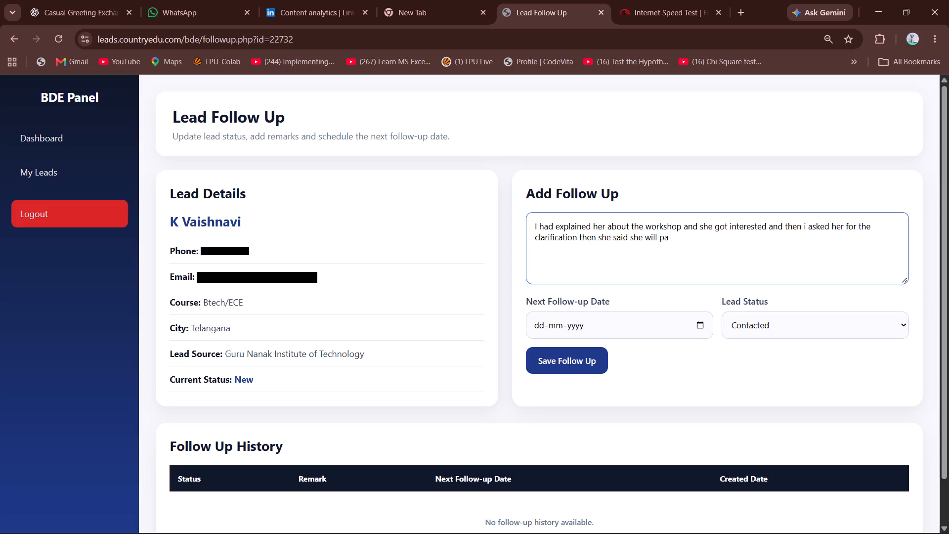
{"action": "key", "text": "BackSpace"}
{"action": "type", "text": "y ,oney"}
{"action": "key", "text": "space"}
{"action": "key", "text": "BackSpace"}
{"action": "key", "text": "BackSpace"}
{"action": "key", "text": "BackSpace"}
{"action": "key", "text": "BackSpace"}
{"action": "key", "text": "BackSpace"}
{"action": "key", "text": "BackSpace"}
Continue the follow-up remark with "money after the comletion of the workshop then i said".
{"action": "type", "text": "money afer"}
{"action": "key", "text": "BackSpace"}
{"action": "key", "text": "BackSpace"}
{"action": "key", "text": "BackSpace"}
{"action": "type", "text": "fter the com[;e"}
{"action": "key", "text": "BackSpace"}
{"action": "key", "text": "BackSpace"}
{"action": "key", "text": "BackSpace"}
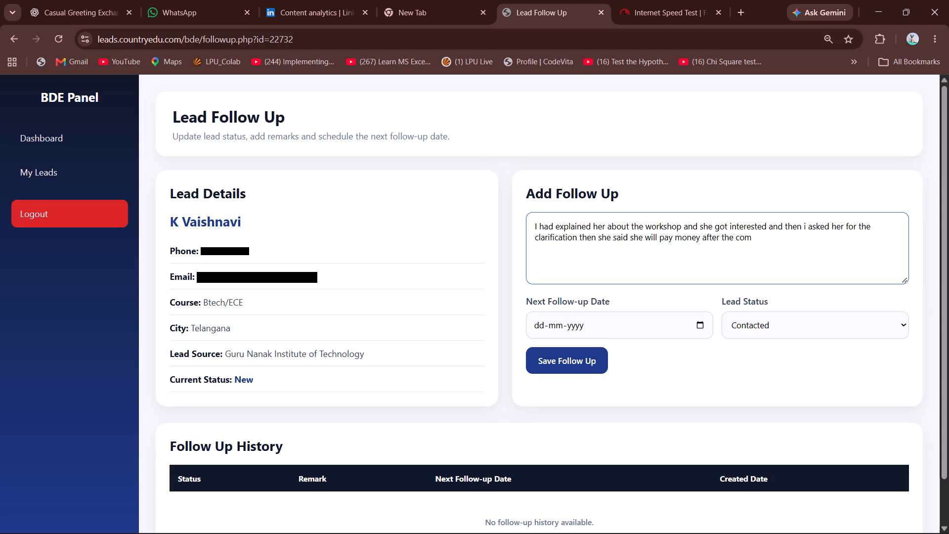
{"action": "type", "text": "letion of the"}
{"action": "key", "text": "space"}
{"action": "type", "text": "works"}
{"action": "key", "text": "j"}
{"action": "key", "text": "BackSpace"}
{"action": "type", "text": "hop then i said"}
{"action": "key", "text": "space"}
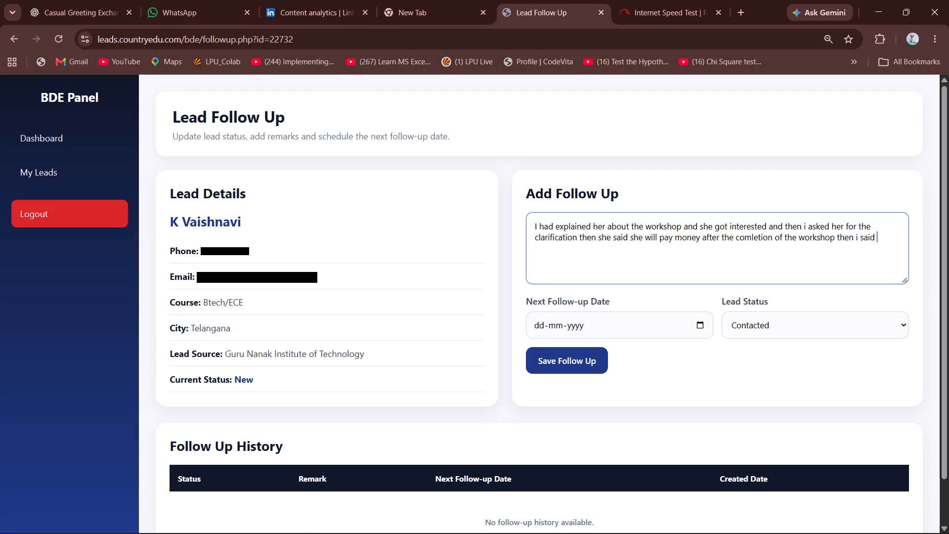
Continue the follow-up remark with "it won't be happen like that becasue there is a process behind the".
{"action": "type", "text": "it wo"}
{"action": "key", "text": "n"}
{"action": "type", "text": "'t"}
{"action": "key", "text": "space"}
{"action": "type", "text": "be"}
{"action": "key", "text": "space"}
{"action": "type", "text": "happen like"}
{"action": "key", "text": "space"}
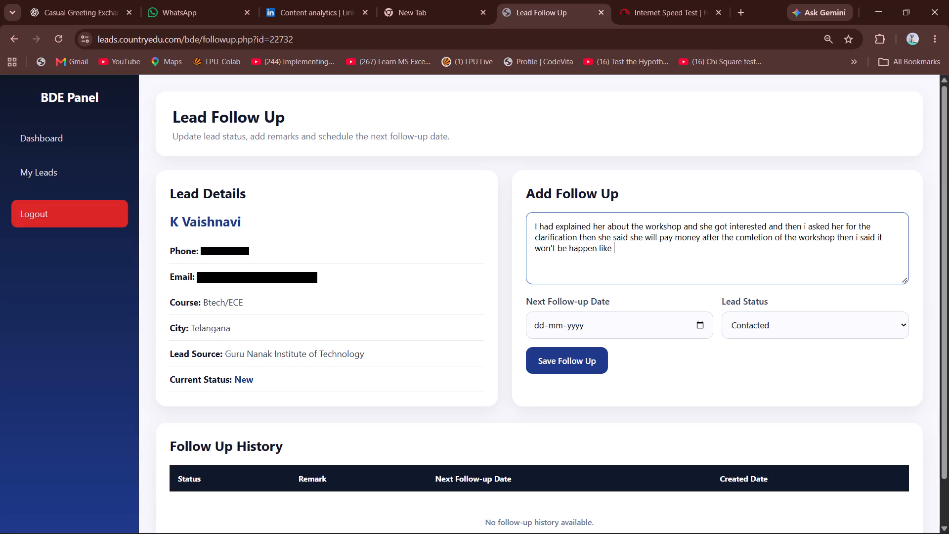
{"action": "type", "text": "that becasue there is a process behind the"}
{"action": "key", "text": "space"}
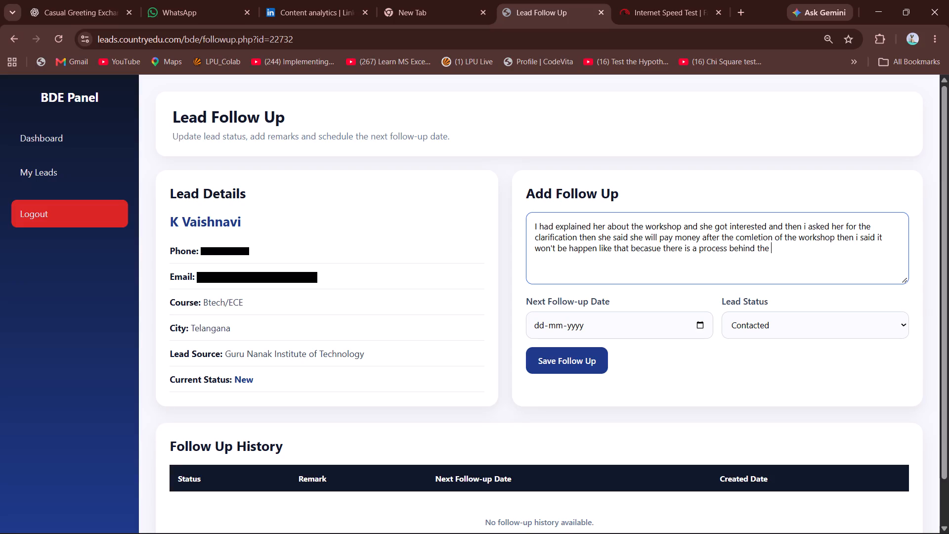
Finish the follow-up remark with "workshop so she said not interested.".
{"action": "type", "text": "wor"}
{"action": "type", "text": "sho"}
{"action": "key", "text": "BackSpace"}
{"action": "key", "text": "BackSpace"}
{"action": "key", "text": "BackSpace"}
{"action": "type", "text": "kshop so"}
{"action": "key", "text": "space"}
{"action": "type", "text": "she said"}
{"action": "key", "text": "space"}
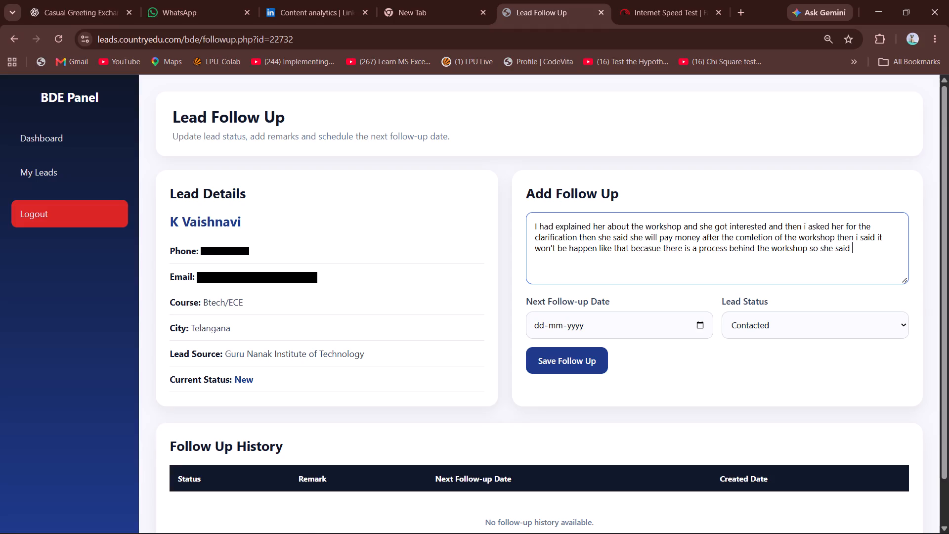
{"action": "type", "text": "not on"}
{"action": "key", "text": "BackSpace"}
{"action": "key", "text": "BackSpace"}
{"action": "type", "text": "interested"}
{"action": "key", "text": "period"}
Set the next follow-up date to today's date, 03-11-2026.
{"action": "left_click", "coordinate": [706, 326]}
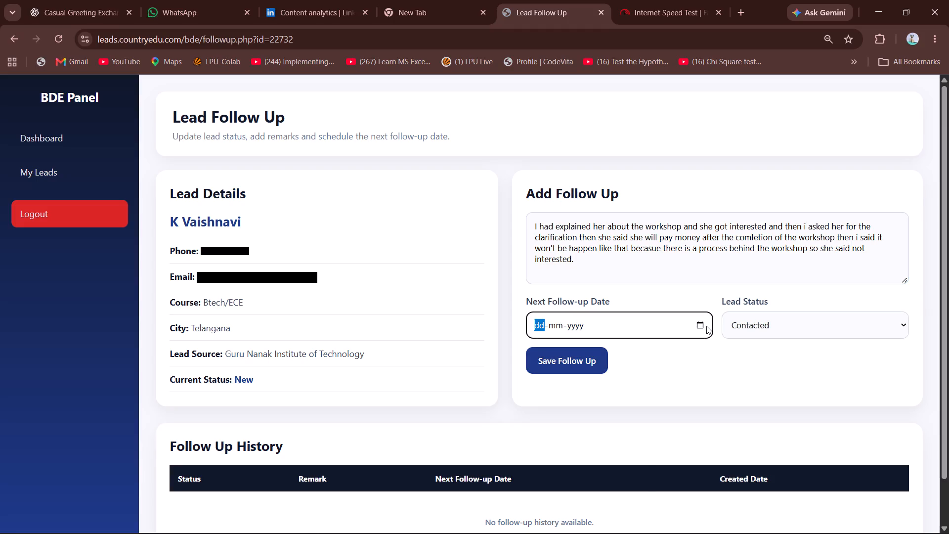
{"action": "left_click", "coordinate": [700, 325]}
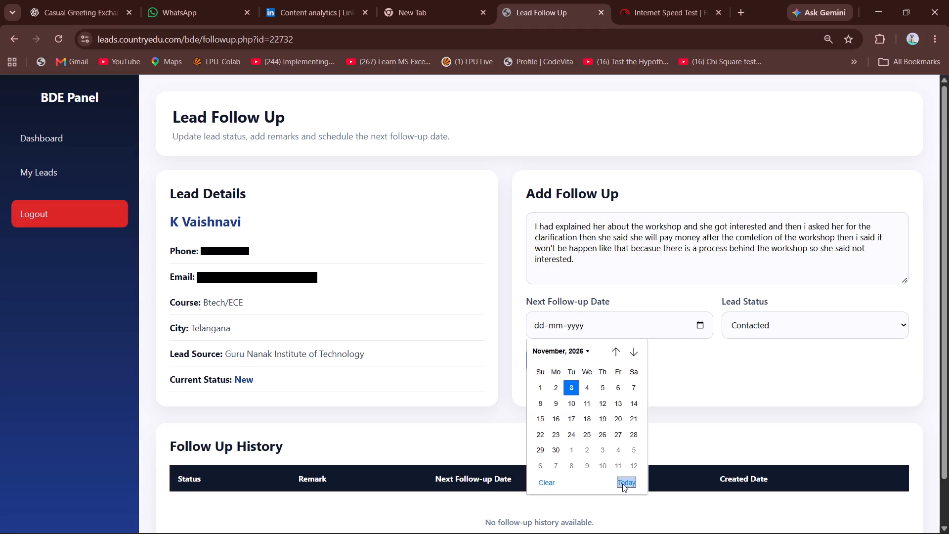
{"action": "left_click", "coordinate": [622, 484]}
Set the lead status to Not Interested and save the follow-up.
{"action": "left_click", "coordinate": [833, 329]}
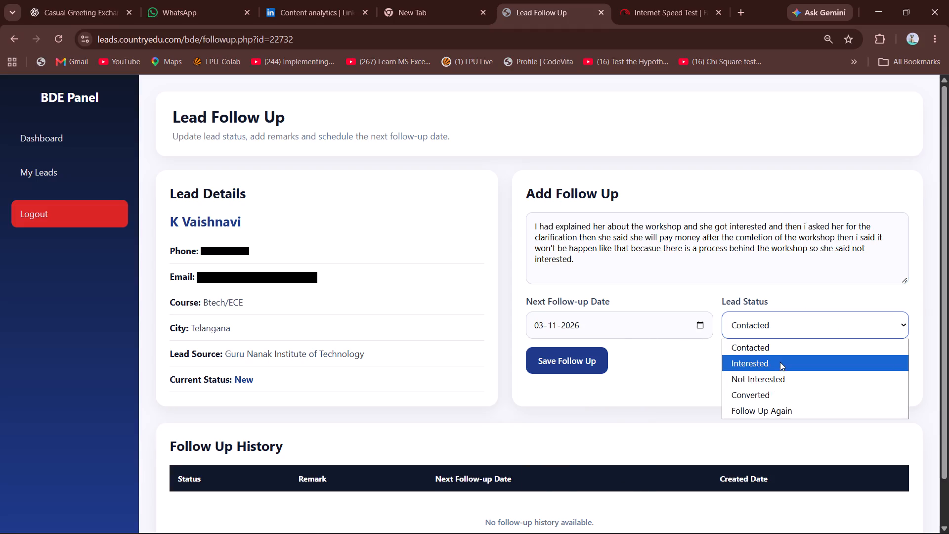
{"action": "left_click", "coordinate": [780, 361]}
{"action": "left_click", "coordinate": [749, 322]}
{"action": "left_click", "coordinate": [750, 388]}
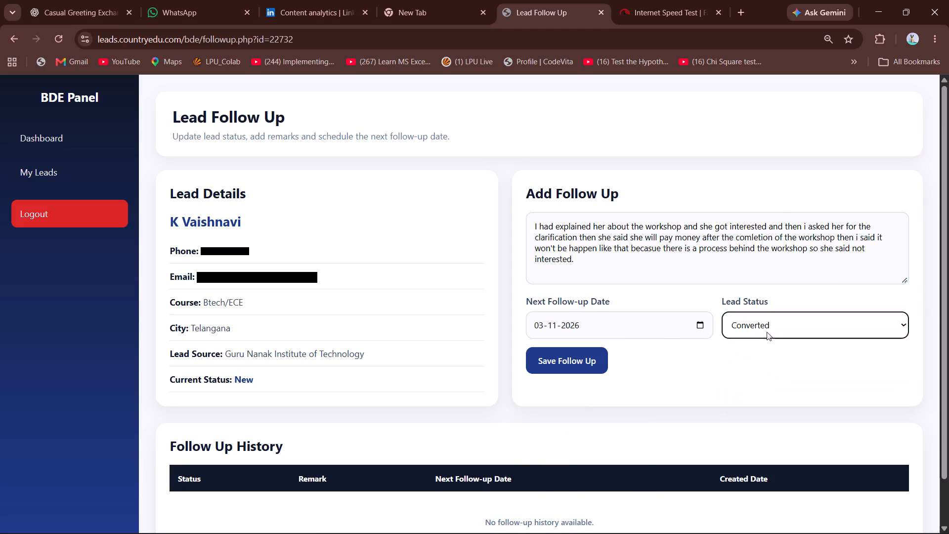
{"action": "left_click", "coordinate": [767, 330]}
{"action": "left_click", "coordinate": [761, 382]}
{"action": "left_click", "coordinate": [580, 373]}
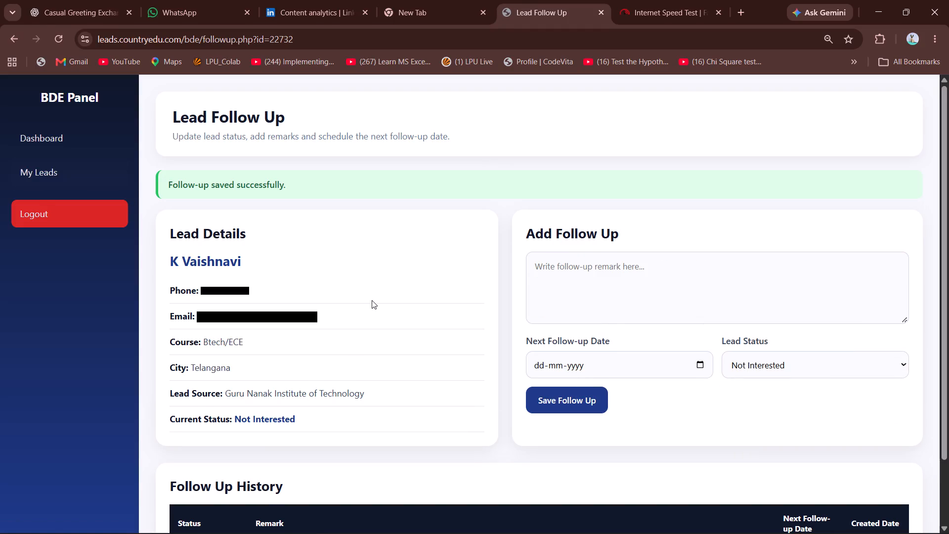
Return to the assigned leads page and enter the new student's name in the Add Manual Lead form.
{"action": "scroll", "coordinate": [372, 300], "scroll_direction": "down", "scroll_amount": 2}
{"action": "left_click", "coordinate": [68, 162]}
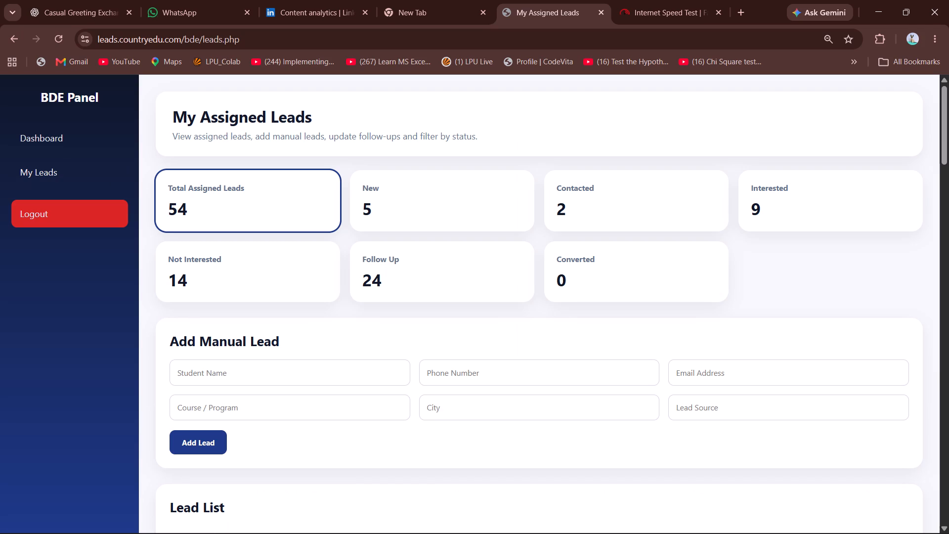
{"action": "left_click", "coordinate": [200, 363]}
{"action": "key", "text": "shift+j"}
{"action": "key", "text": "shift+BackSpace"}
{"action": "type", "text": "ka"}
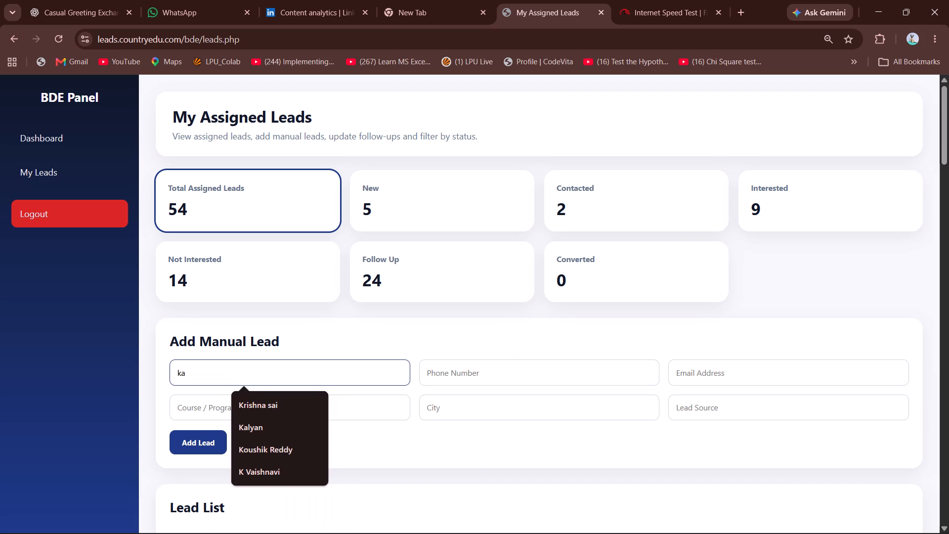
{"action": "key", "text": "BackSpace"}
{"action": "key", "text": "BackSpace"}
{"action": "type", "text": "KLa"}
{"action": "key", "text": "BackSpace"}
{"action": "key", "text": "BackSpace"}
{"action": "key", "text": "BackSpace"}
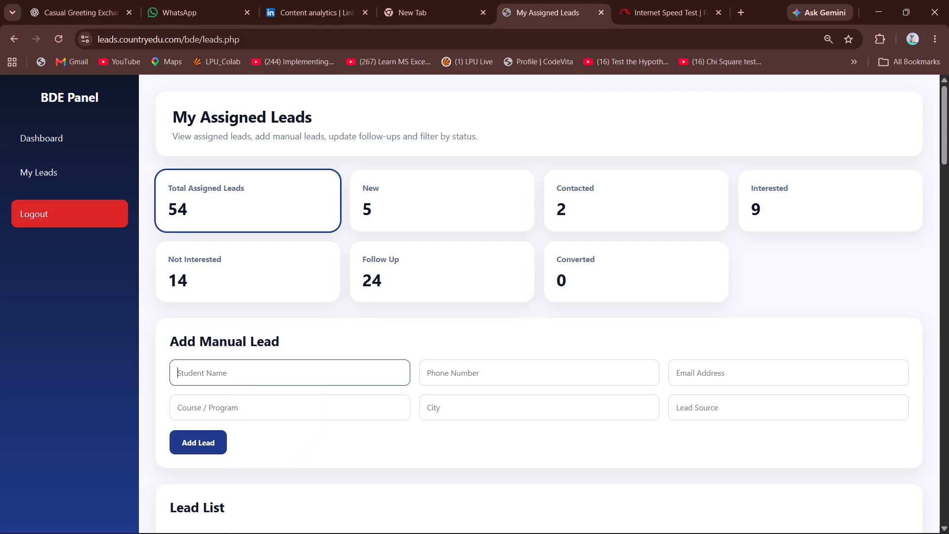
{"action": "type", "text": "Kave"}
{"action": "type", "text": "ri"}
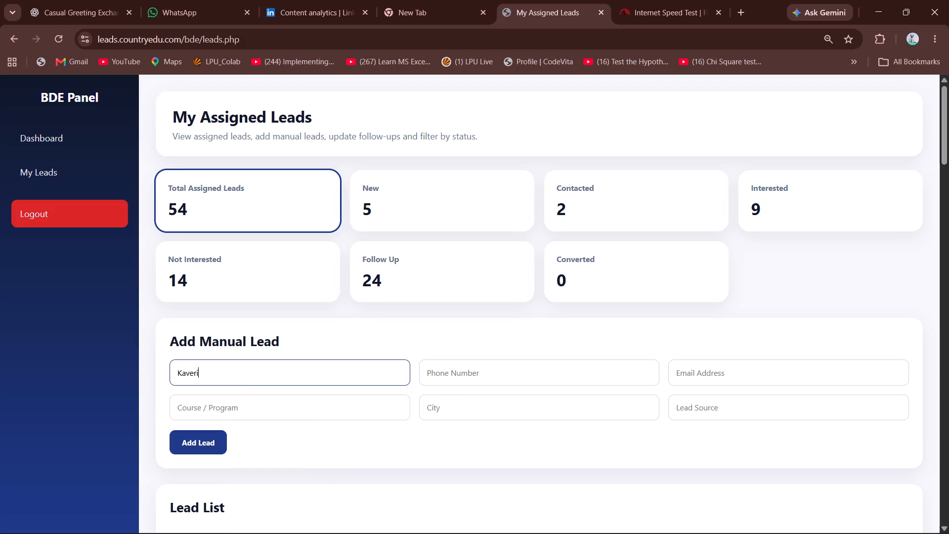
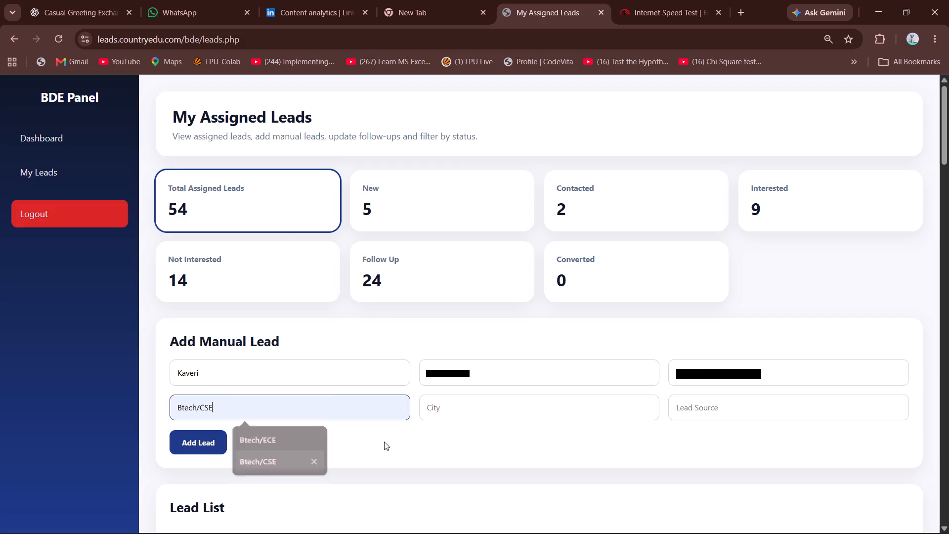
Set the new lead's city to Telangana and lead source to Guru Nanak Institute of Technology, and add the lead.
{"action": "left_click", "coordinate": [461, 407]}
{"action": "left_click", "coordinate": [484, 398]}
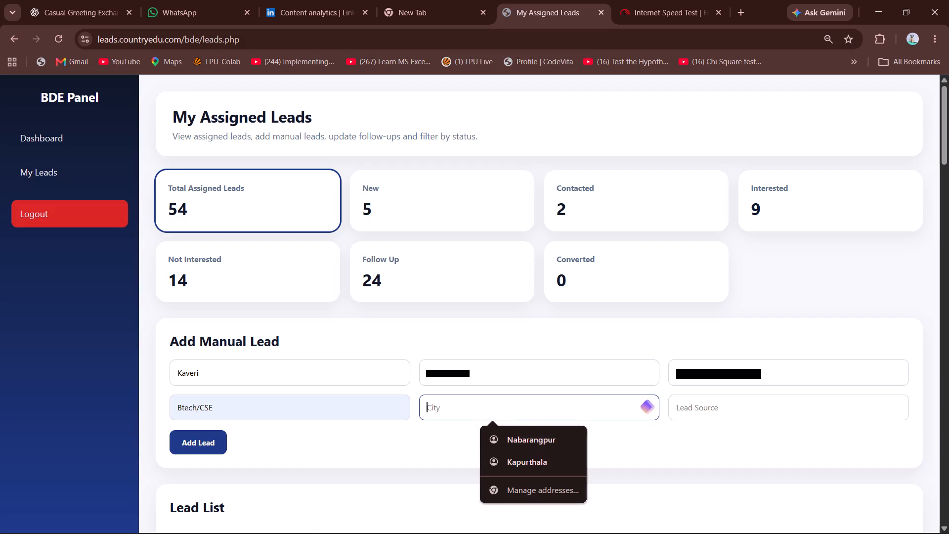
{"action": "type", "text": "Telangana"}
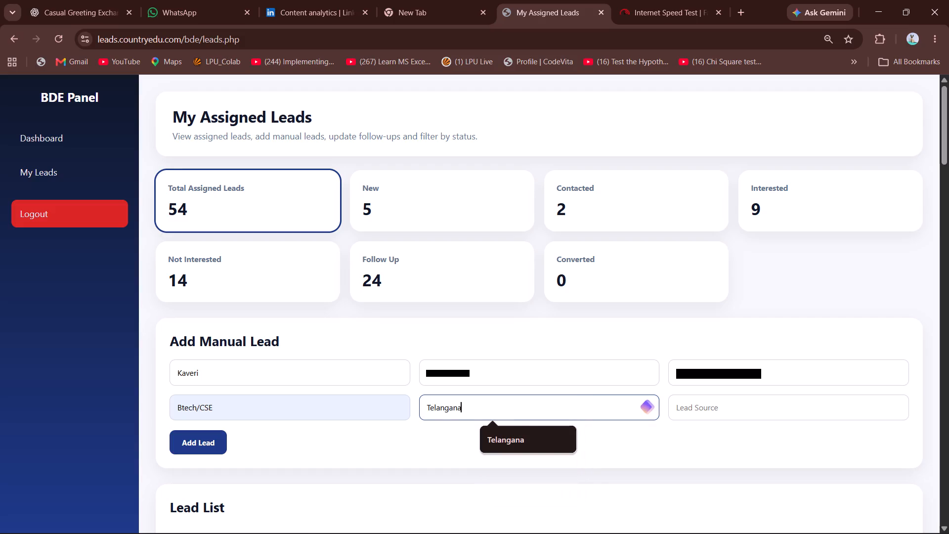
{"action": "left_click", "coordinate": [513, 427]}
{"action": "left_click", "coordinate": [677, 403]}
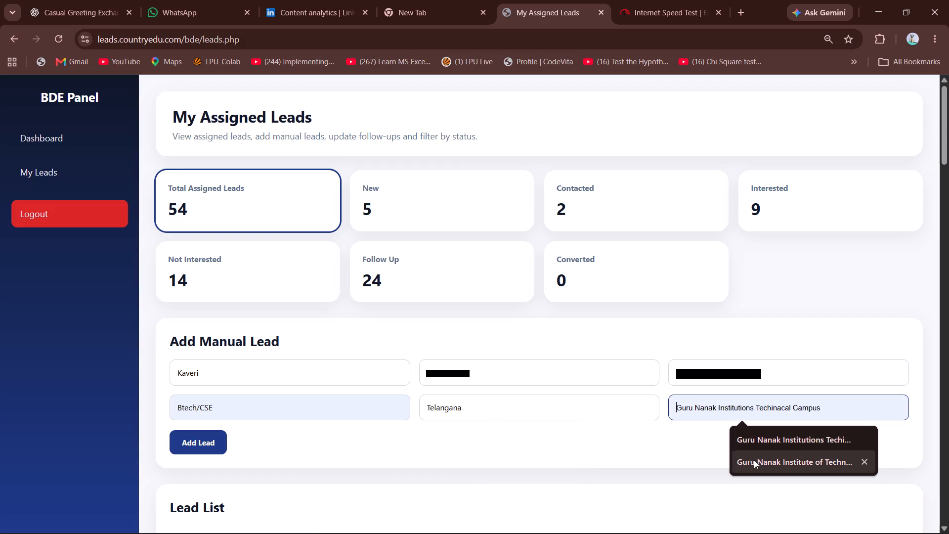
{"action": "left_click", "coordinate": [753, 460]}
{"action": "left_click", "coordinate": [195, 441]}
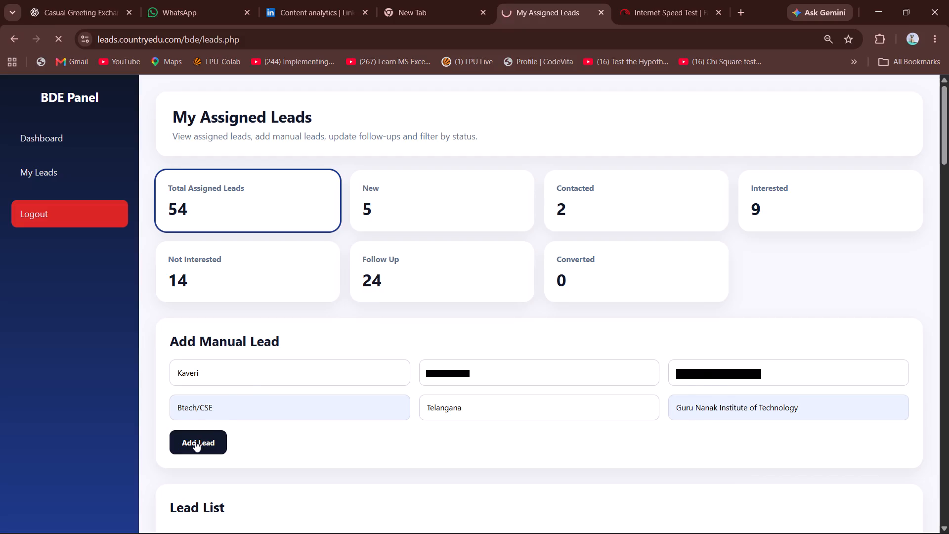
Open the follow-up page of the newly added Btech/CSE lead and start the remark with "She did't pickup my call".
{"action": "scroll", "coordinate": [464, 269], "scroll_direction": "down", "scroll_amount": 1}
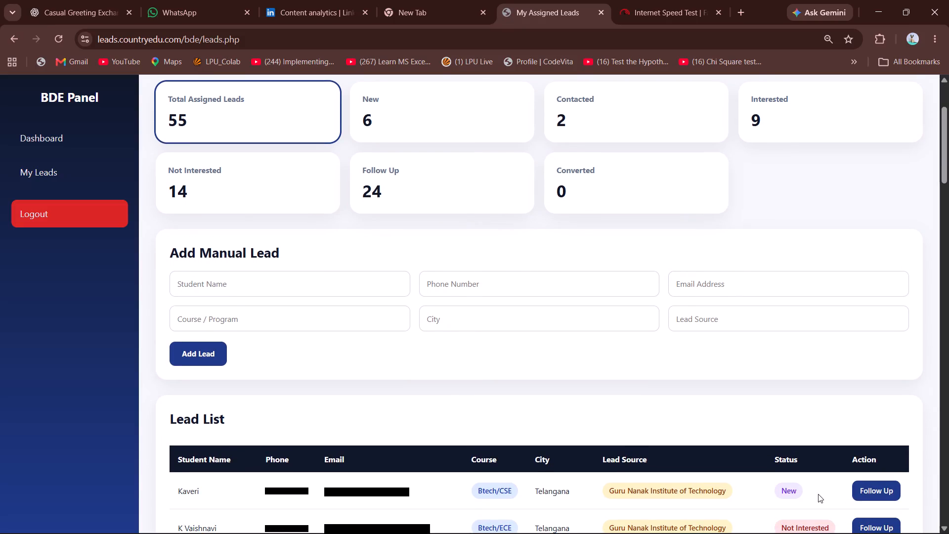
{"action": "left_click", "coordinate": [893, 490]}
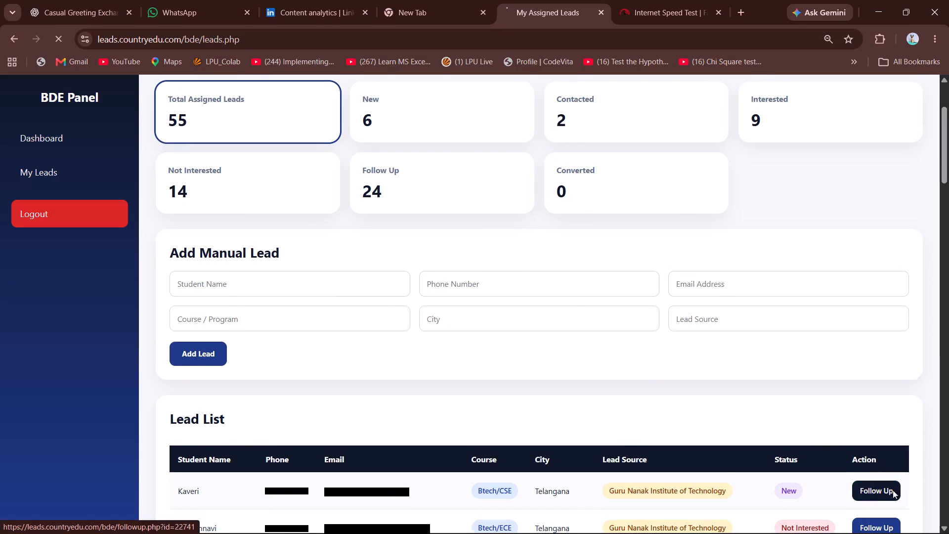
{"action": "left_click", "coordinate": [608, 240]}
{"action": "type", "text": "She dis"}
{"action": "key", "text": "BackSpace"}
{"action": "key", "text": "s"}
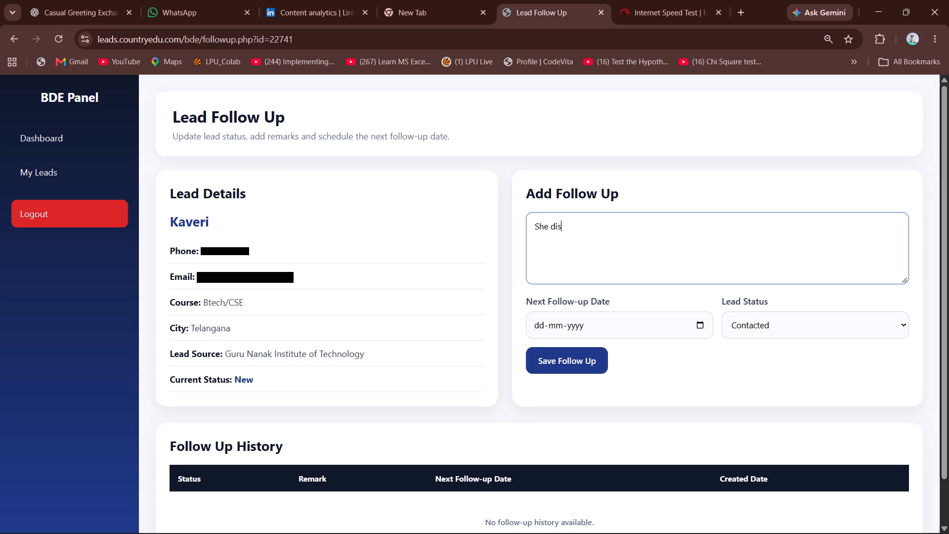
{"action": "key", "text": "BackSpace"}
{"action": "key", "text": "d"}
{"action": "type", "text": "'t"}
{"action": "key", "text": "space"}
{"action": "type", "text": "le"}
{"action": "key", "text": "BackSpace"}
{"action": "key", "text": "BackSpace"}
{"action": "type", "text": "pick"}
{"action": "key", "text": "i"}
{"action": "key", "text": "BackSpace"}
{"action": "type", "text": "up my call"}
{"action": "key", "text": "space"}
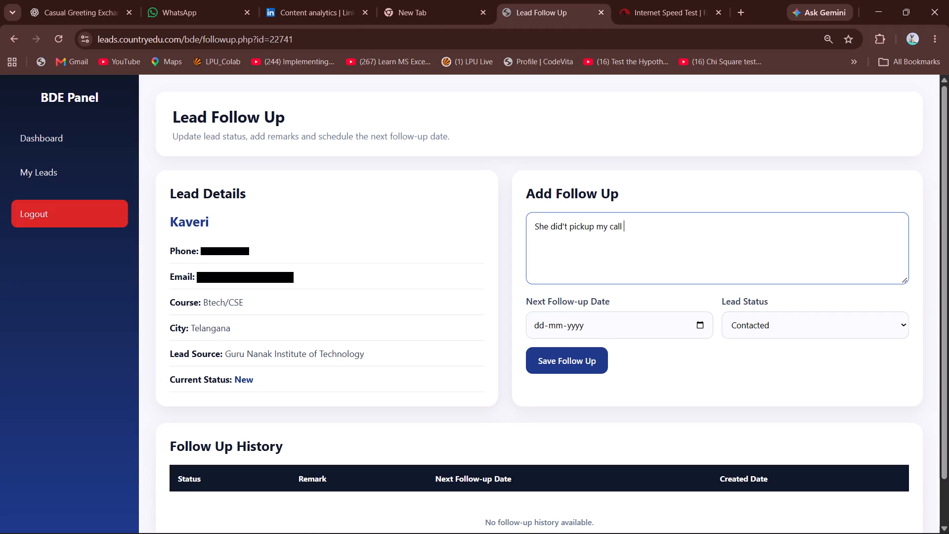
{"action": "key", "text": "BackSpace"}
Finish the follow-up remark with ", so i need to call her later for the workshop.".
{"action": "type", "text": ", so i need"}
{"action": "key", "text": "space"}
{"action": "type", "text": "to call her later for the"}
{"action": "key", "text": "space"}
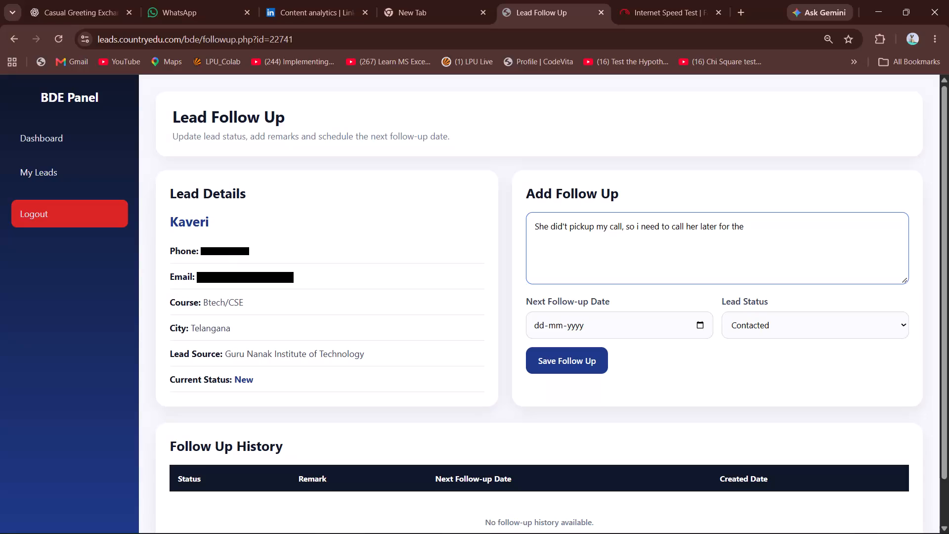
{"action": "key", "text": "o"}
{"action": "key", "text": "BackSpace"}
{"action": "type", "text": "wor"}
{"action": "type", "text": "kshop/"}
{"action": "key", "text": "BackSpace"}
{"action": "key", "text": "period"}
Set the next follow-up date to today's date, 03-11-2026.
{"action": "left_click", "coordinate": [702, 320]}
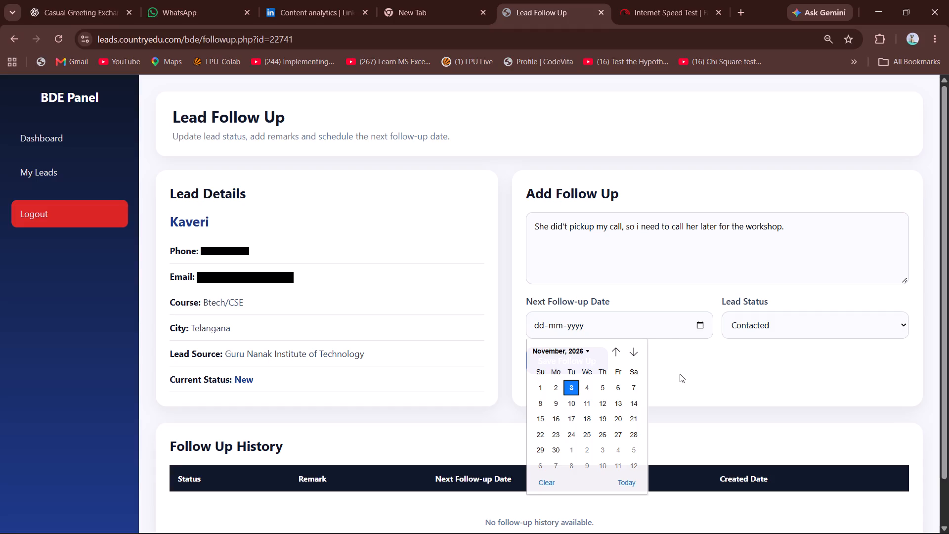
{"action": "left_click", "coordinate": [629, 485]}
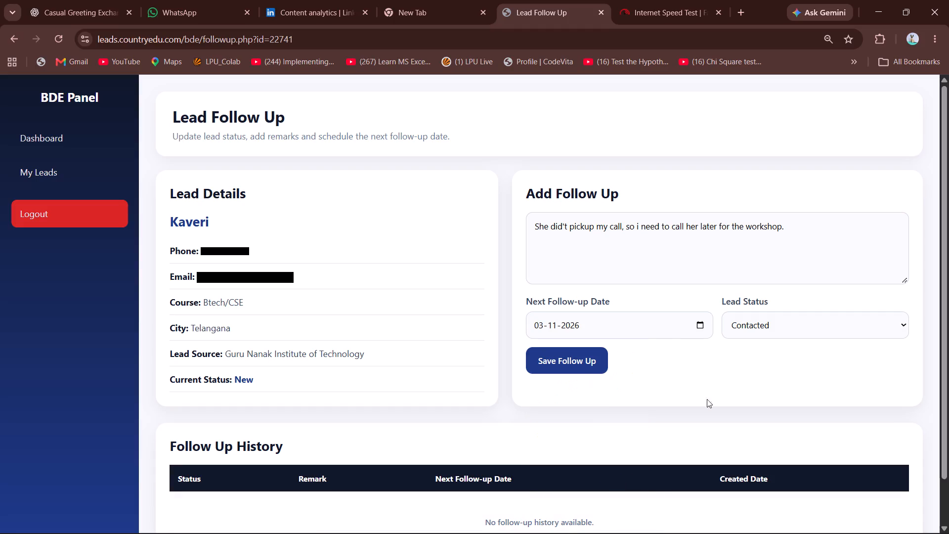
Set the lead status to Follow Up Again and save the follow-up.
{"action": "left_click", "coordinate": [785, 320]}
{"action": "left_click", "coordinate": [771, 405]}
{"action": "left_click", "coordinate": [604, 373]}
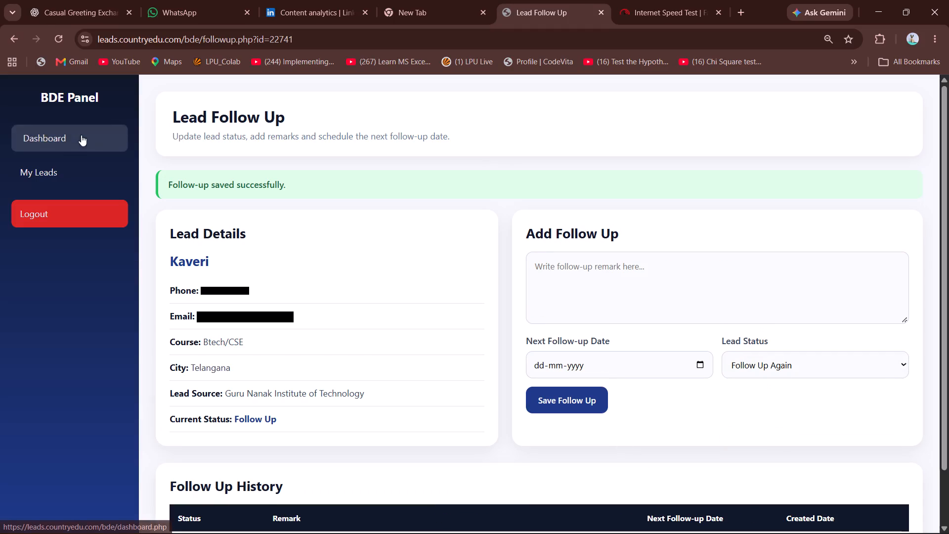
Return to the assigned leads page and enter the next student's name in the Add Manual Lead form.
{"action": "left_click", "coordinate": [72, 172]}
{"action": "left_click", "coordinate": [265, 378]}
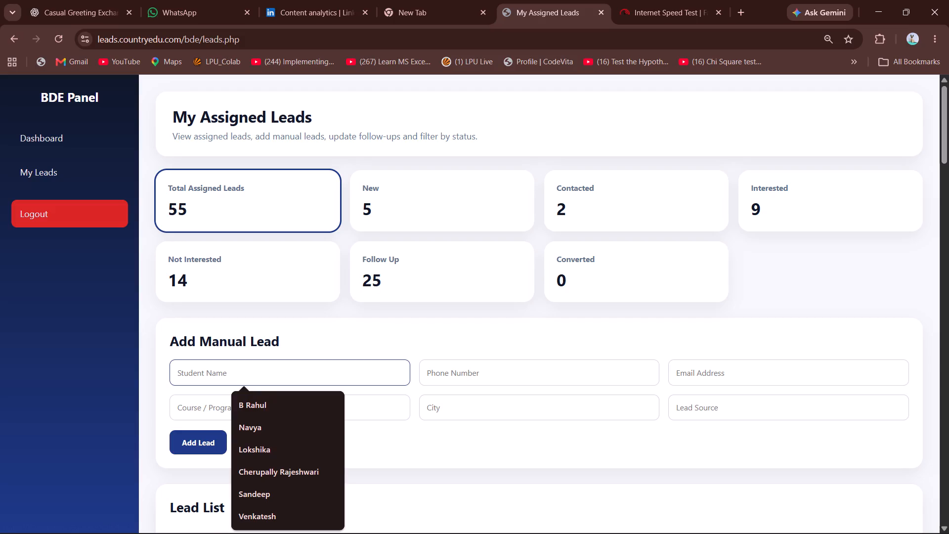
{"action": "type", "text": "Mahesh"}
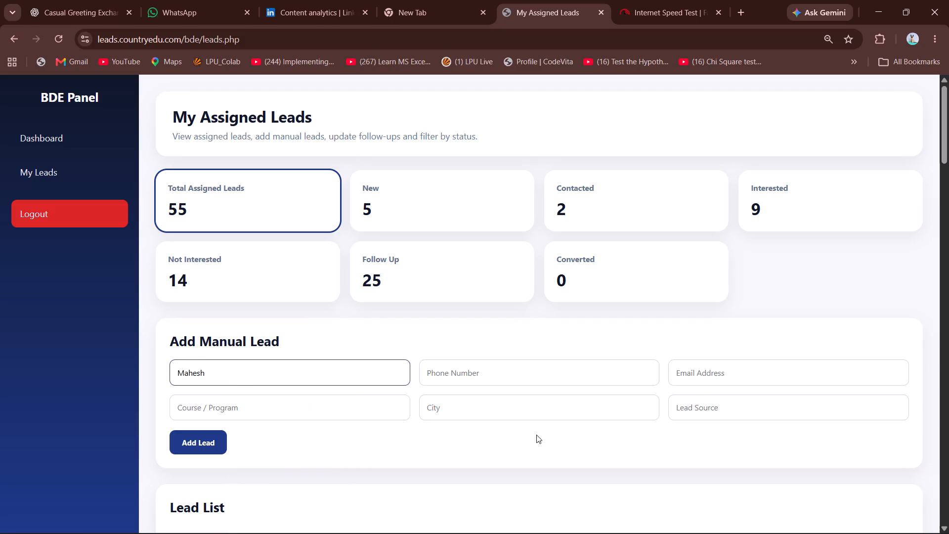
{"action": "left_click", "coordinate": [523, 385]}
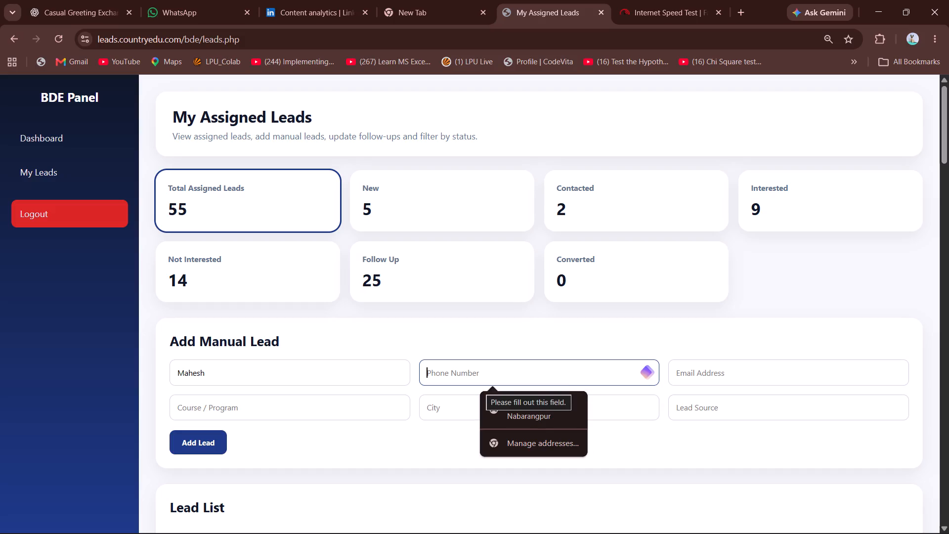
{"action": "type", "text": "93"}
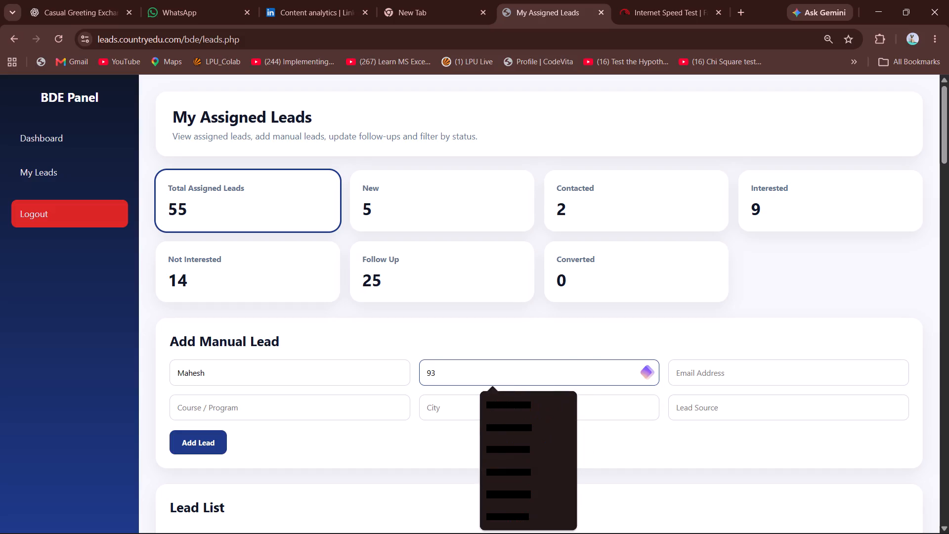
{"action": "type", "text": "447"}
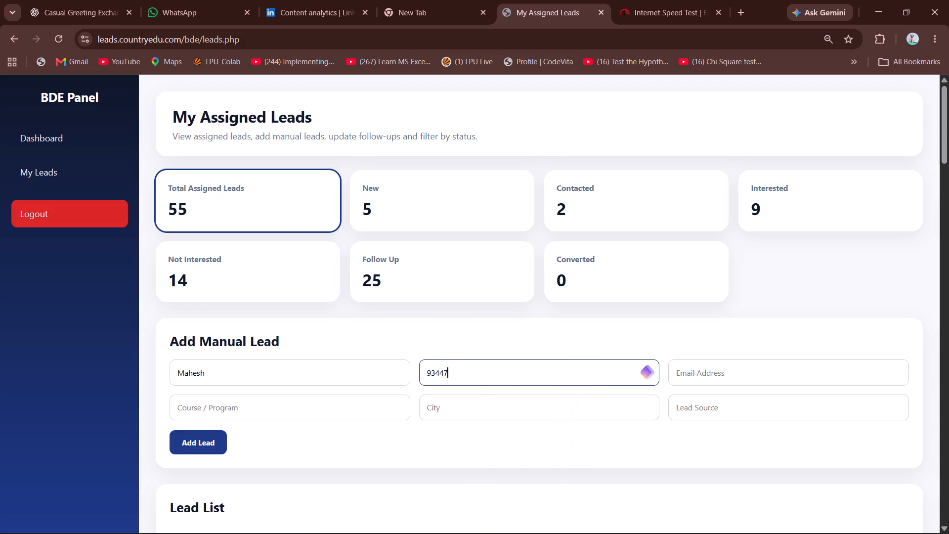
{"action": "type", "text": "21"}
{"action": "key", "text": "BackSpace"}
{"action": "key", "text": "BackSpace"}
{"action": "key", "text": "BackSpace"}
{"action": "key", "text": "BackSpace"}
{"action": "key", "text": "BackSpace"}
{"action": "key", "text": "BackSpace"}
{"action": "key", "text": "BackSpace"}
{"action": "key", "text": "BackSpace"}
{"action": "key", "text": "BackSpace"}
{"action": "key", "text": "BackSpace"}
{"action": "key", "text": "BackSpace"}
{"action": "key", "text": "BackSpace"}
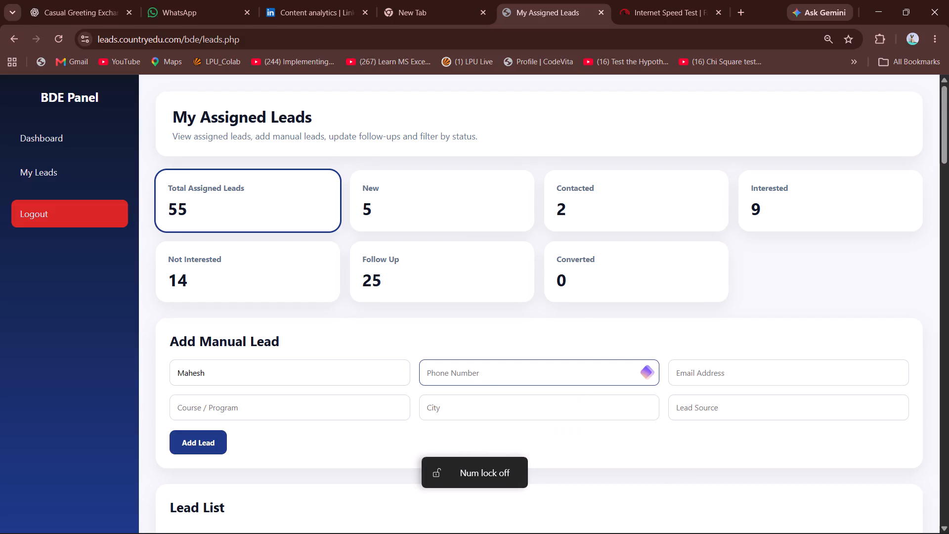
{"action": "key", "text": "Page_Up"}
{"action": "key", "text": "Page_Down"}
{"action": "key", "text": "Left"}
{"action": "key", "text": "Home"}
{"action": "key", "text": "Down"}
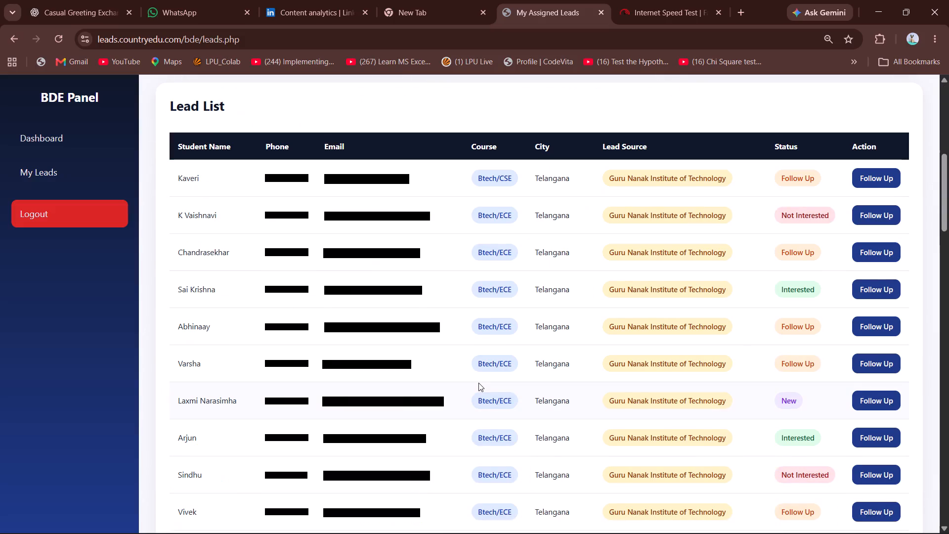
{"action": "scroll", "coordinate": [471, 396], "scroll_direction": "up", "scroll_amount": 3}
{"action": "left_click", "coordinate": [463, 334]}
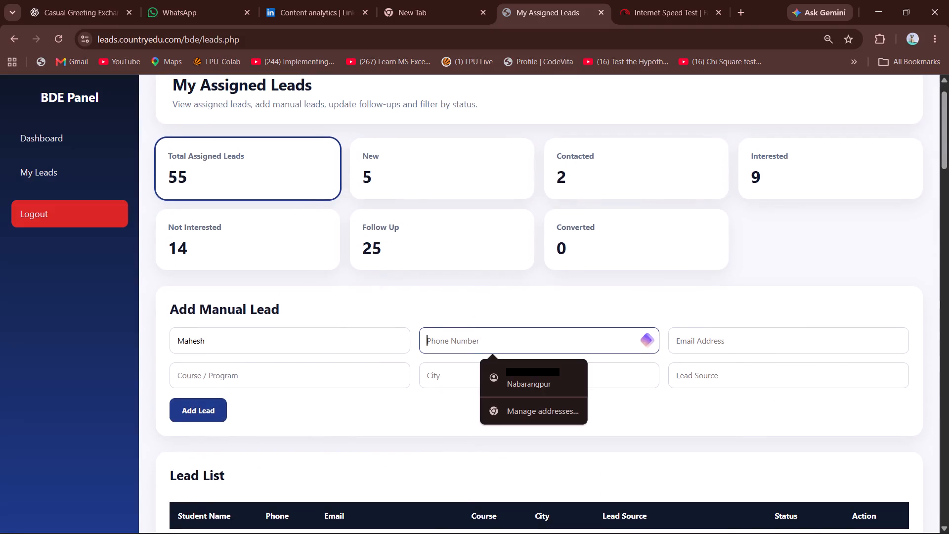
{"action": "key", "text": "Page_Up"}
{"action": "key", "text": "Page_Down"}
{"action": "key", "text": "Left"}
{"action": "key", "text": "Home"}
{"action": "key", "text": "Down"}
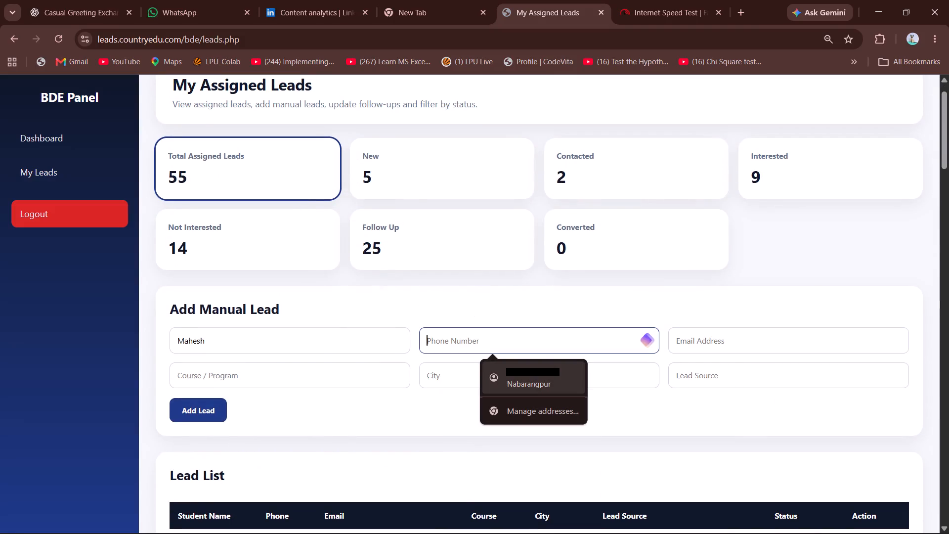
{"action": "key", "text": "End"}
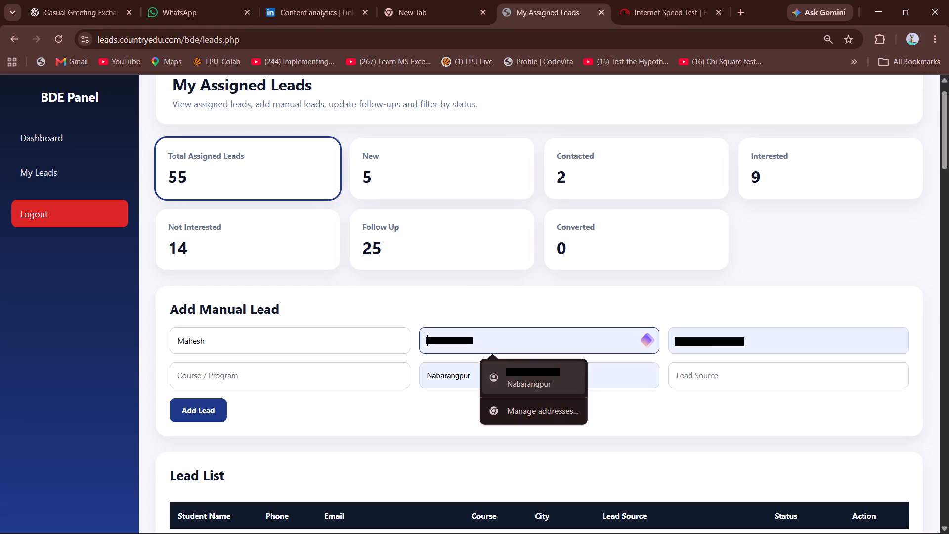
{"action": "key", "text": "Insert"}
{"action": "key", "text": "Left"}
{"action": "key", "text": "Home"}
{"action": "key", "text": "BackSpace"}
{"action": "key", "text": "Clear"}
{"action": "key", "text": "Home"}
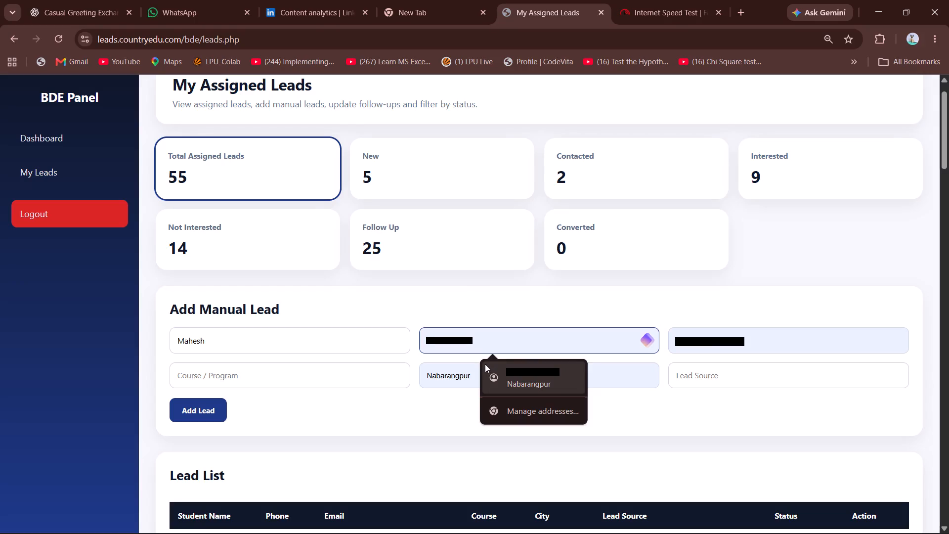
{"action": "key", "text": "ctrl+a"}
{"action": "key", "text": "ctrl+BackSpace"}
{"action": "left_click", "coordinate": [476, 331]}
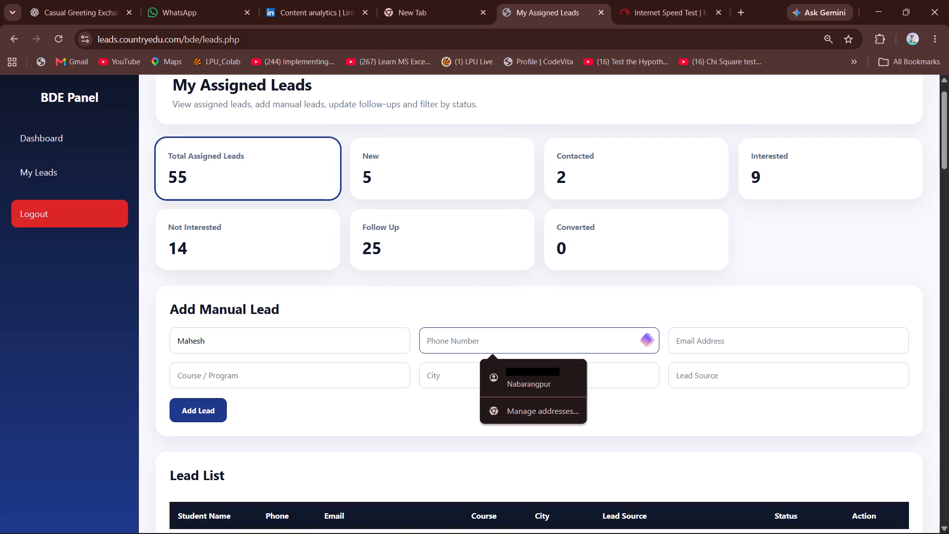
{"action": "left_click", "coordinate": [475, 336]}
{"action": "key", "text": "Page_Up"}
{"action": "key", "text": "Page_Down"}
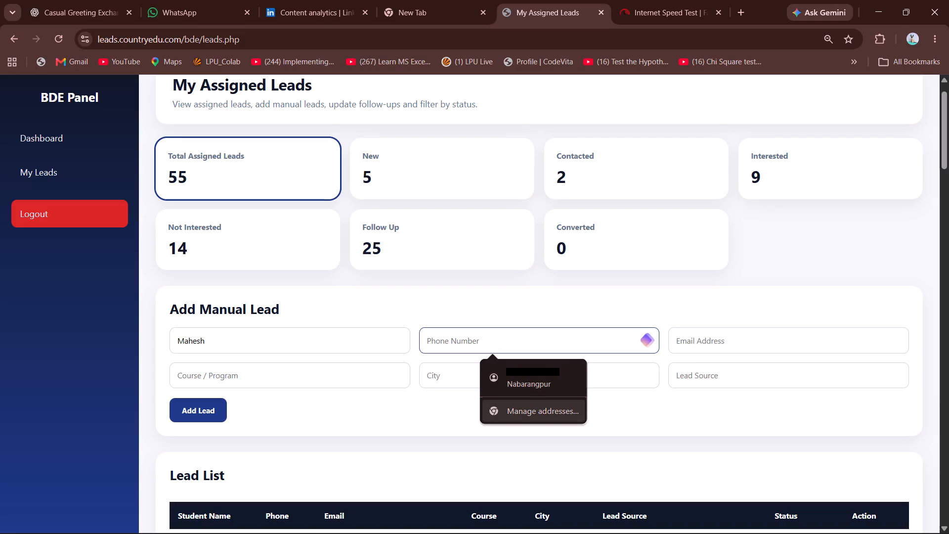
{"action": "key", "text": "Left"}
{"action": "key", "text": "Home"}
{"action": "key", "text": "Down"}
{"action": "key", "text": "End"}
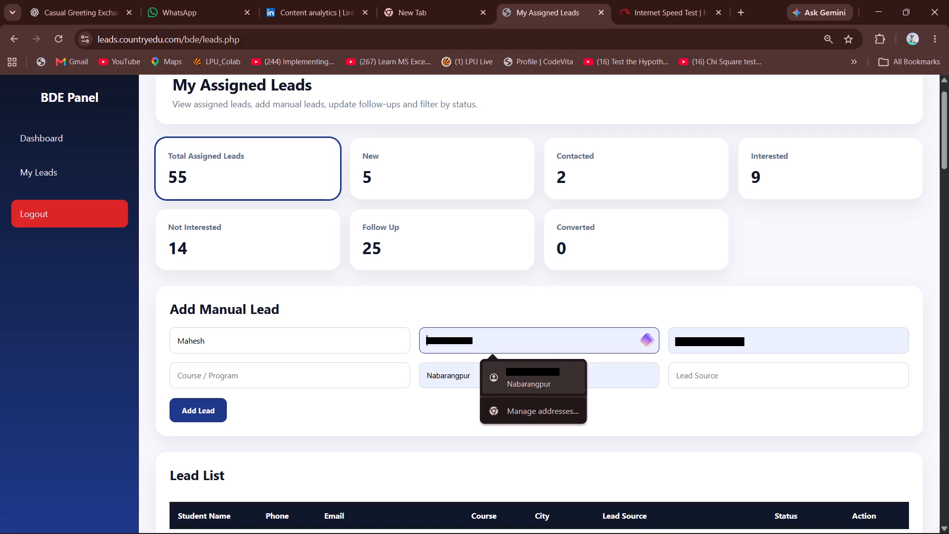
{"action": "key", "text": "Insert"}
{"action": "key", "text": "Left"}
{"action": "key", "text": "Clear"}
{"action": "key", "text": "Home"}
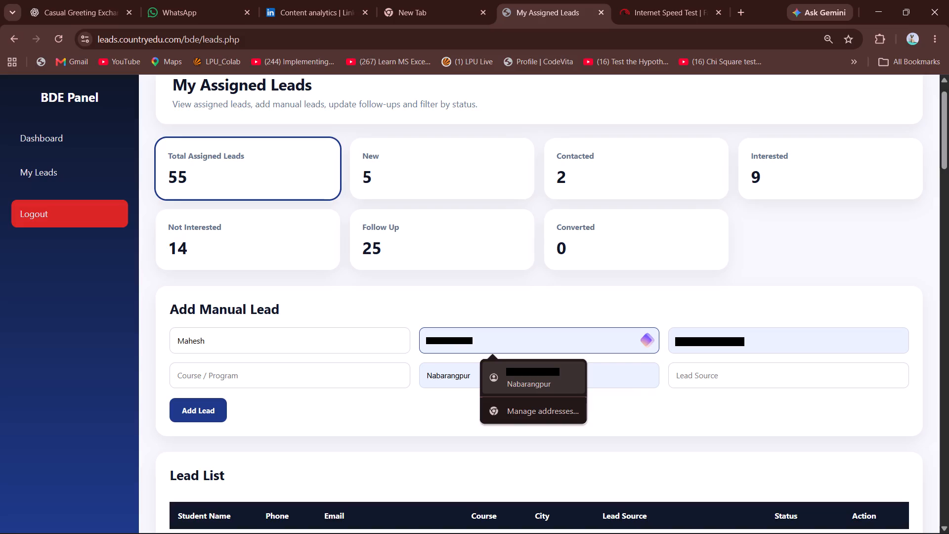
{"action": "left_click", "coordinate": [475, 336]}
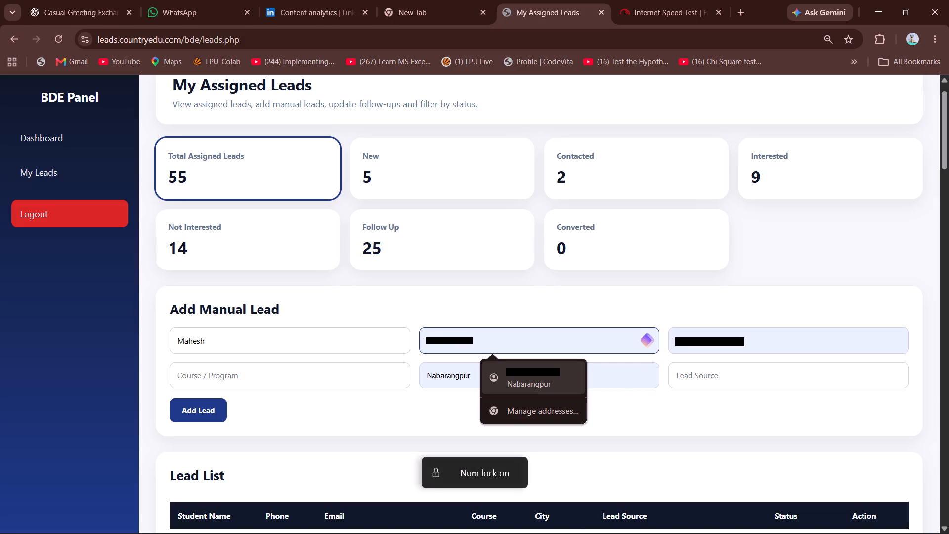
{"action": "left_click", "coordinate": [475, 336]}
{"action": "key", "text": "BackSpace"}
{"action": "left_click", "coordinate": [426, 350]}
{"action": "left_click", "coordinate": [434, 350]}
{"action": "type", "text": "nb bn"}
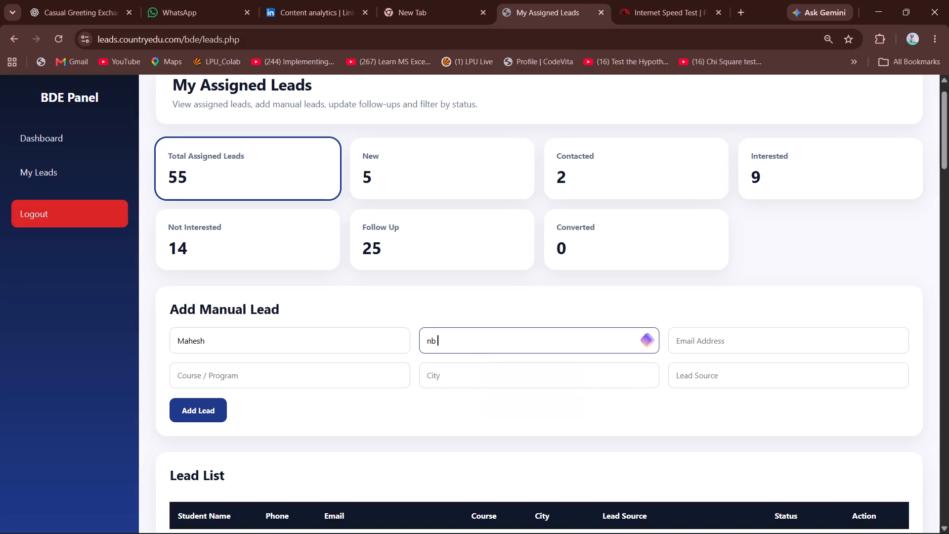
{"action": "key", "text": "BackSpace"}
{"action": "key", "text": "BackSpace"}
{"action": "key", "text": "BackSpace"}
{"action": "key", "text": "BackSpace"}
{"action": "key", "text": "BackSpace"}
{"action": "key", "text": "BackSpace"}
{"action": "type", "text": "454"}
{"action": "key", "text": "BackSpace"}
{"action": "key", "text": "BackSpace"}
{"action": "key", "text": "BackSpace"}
Enter the student's phone number in the Add Manual Lead form.
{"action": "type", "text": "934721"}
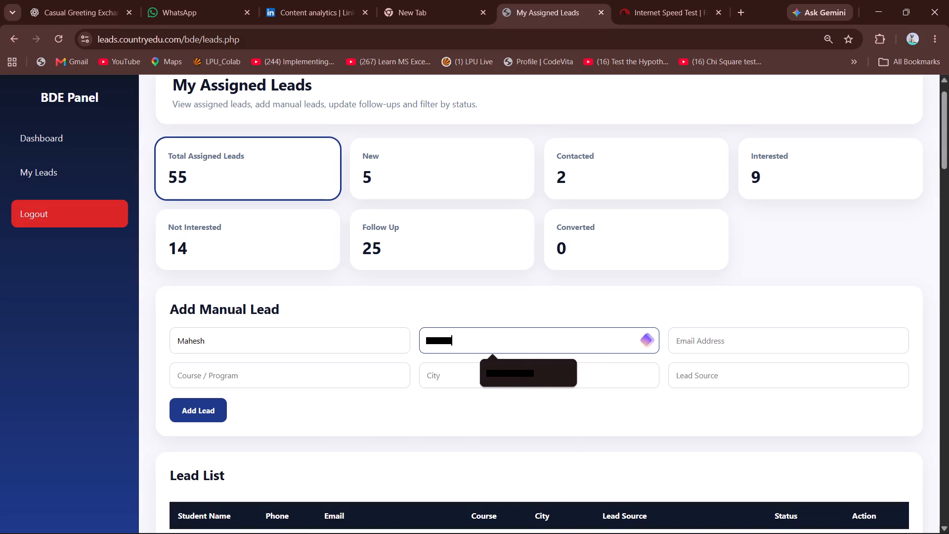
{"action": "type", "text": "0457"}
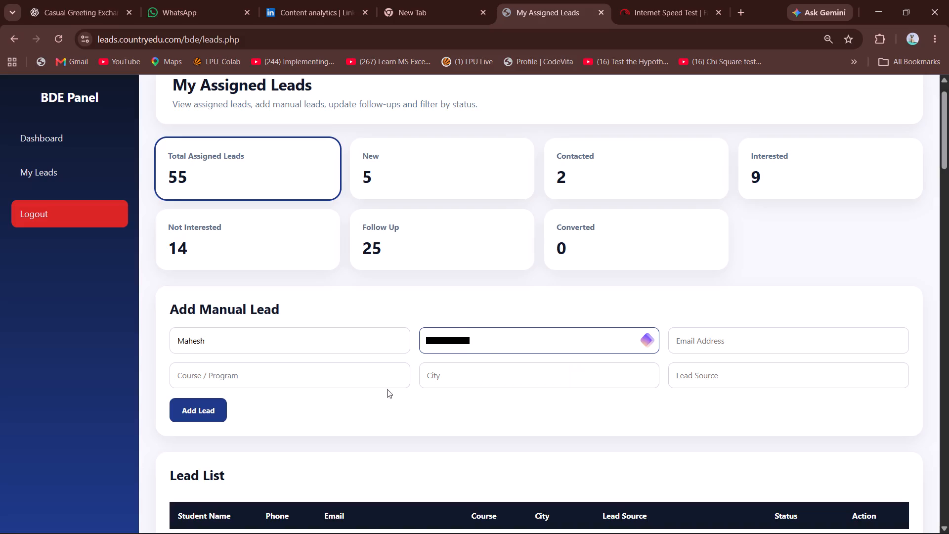
Enter the student's email address in the Add Manual Lead form.
{"action": "left_click", "coordinate": [707, 351]}
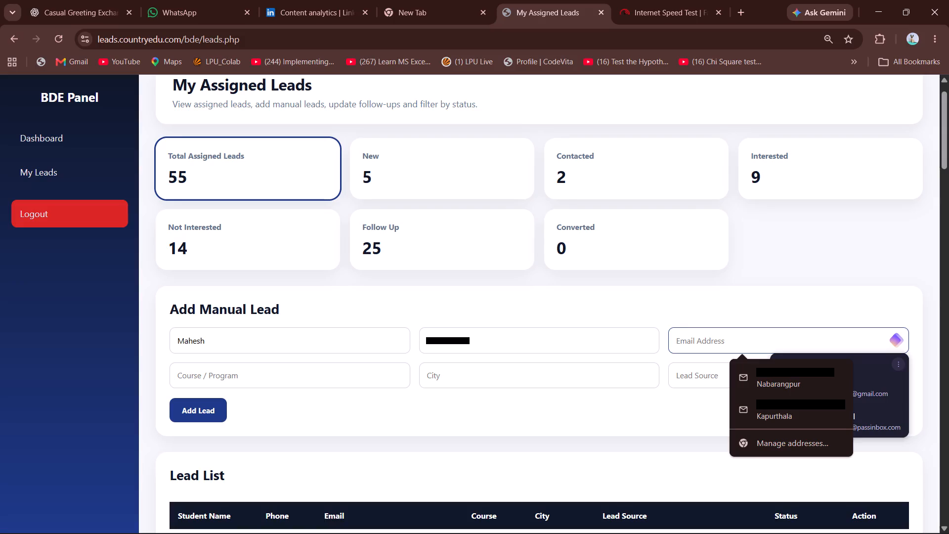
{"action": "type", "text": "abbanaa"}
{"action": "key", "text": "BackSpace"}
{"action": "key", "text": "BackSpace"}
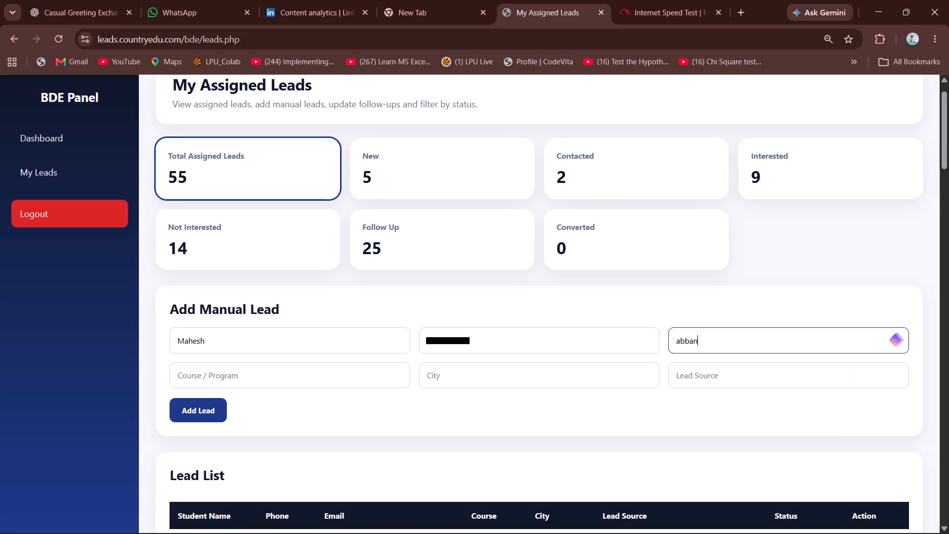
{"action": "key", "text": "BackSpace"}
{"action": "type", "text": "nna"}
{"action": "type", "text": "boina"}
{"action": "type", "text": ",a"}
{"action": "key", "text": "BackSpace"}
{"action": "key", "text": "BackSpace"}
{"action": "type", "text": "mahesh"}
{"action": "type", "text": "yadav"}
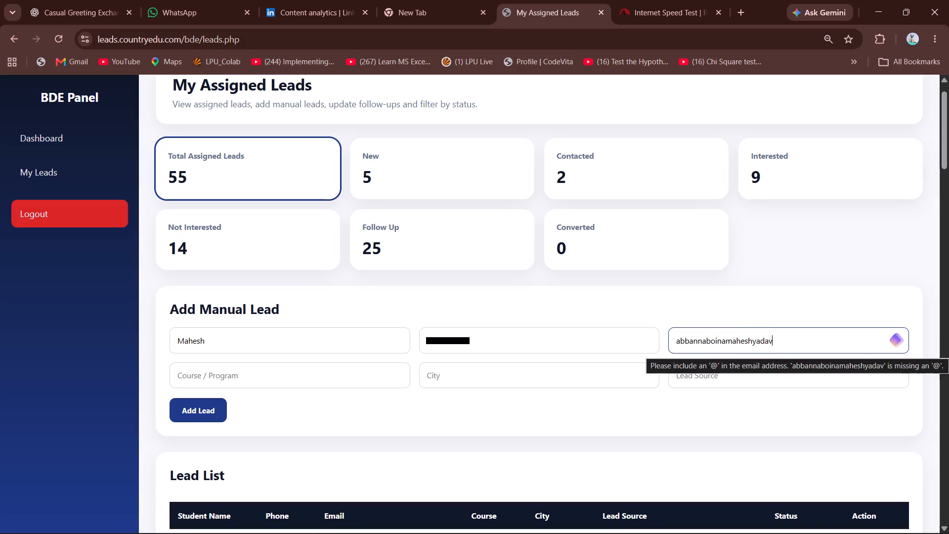
Remove the stray character from the student's email address in the Add Manual Lead form and complete it with the gmail.com domain.
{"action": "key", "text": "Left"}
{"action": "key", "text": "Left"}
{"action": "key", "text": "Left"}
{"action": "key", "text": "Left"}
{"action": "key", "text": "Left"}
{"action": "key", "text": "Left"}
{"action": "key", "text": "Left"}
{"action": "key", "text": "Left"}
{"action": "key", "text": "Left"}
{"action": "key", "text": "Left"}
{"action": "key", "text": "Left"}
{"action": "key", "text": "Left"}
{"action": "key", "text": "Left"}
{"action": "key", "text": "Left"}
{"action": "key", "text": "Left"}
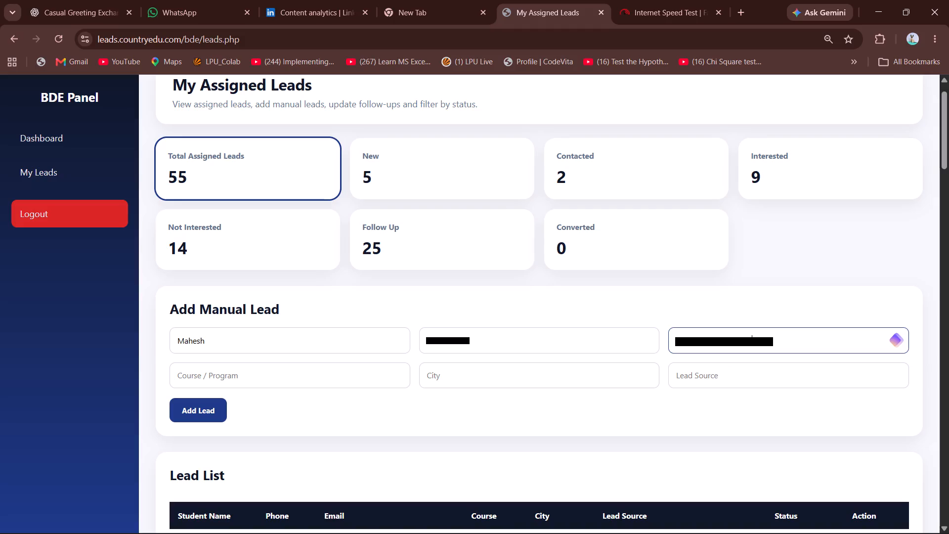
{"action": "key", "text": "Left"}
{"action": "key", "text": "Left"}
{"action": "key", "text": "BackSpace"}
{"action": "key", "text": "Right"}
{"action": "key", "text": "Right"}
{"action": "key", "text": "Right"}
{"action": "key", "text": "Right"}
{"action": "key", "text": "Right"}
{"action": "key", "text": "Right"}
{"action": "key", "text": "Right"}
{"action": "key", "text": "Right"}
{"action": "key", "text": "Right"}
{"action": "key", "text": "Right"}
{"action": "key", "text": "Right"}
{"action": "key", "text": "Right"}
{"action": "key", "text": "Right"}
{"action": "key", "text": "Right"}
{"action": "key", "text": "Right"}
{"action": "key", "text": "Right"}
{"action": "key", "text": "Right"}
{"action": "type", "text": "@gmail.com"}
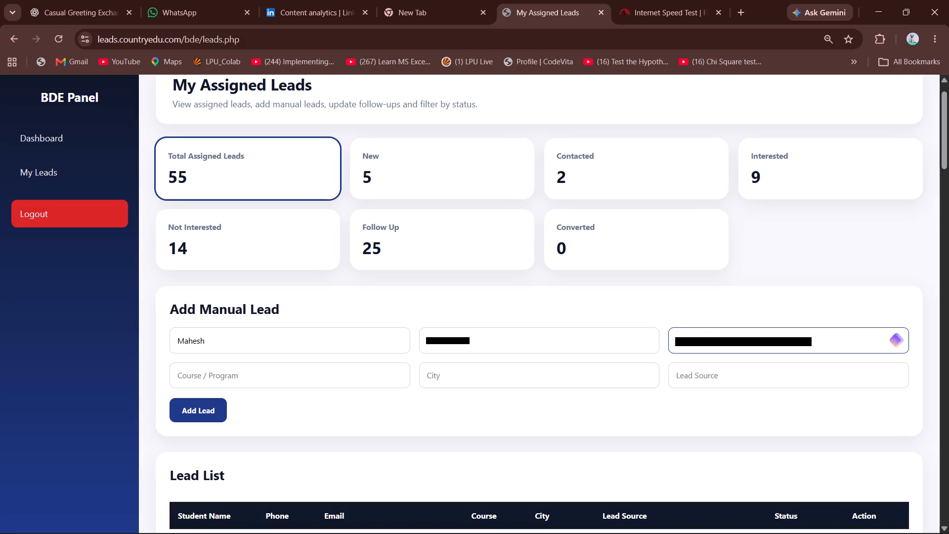
Set the course to Btech/CSE and the city to Telangana in the Add Manual Lead form.
{"action": "left_click", "coordinate": [264, 379]}
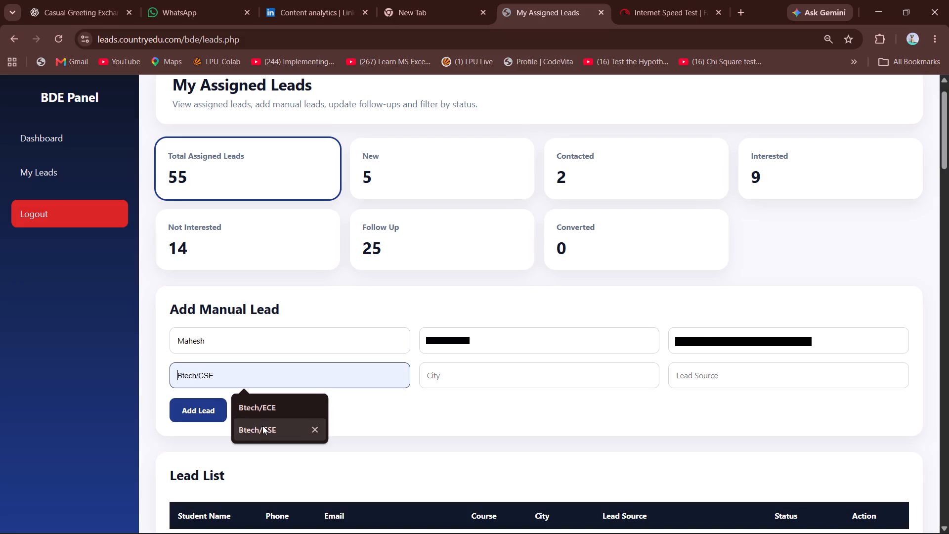
{"action": "left_click", "coordinate": [267, 431]}
{"action": "left_click", "coordinate": [515, 365]}
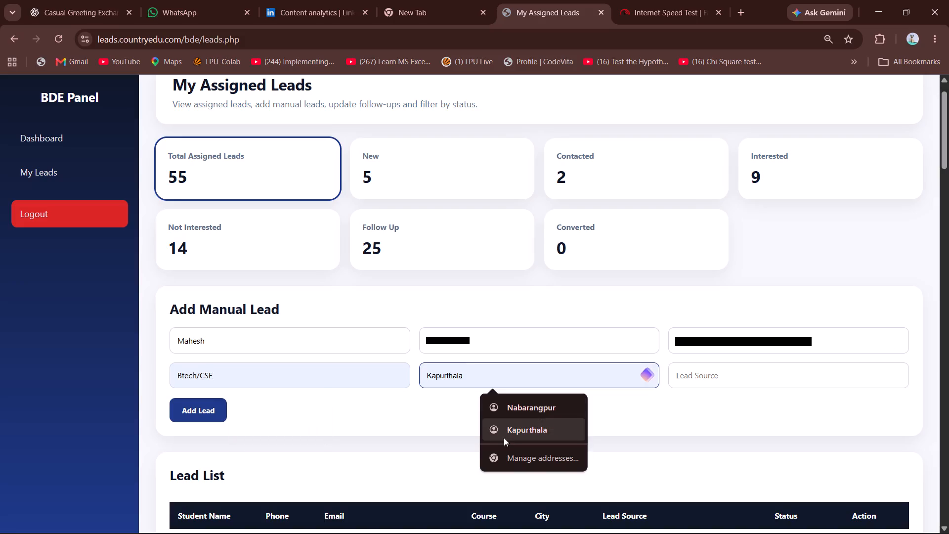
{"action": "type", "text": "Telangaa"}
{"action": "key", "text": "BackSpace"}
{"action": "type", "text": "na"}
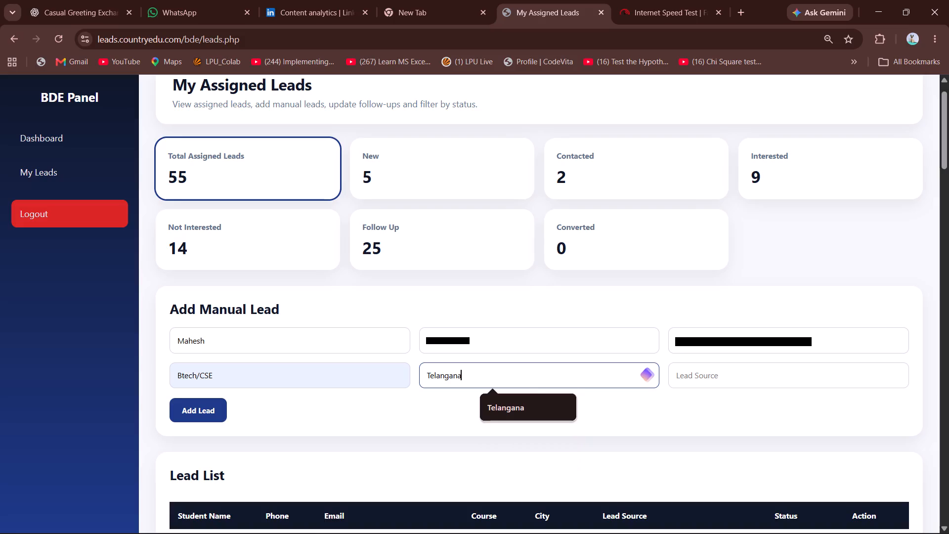
Fill in the lead source for the student in the Add Manual Lead form.
{"action": "left_click", "coordinate": [731, 383]}
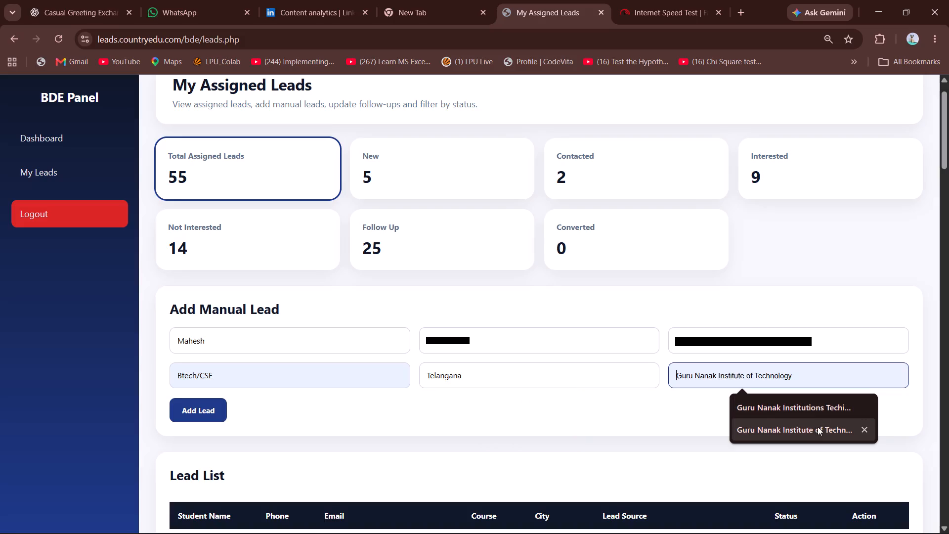
Set the lead source to Guru Nanak Institute of Technology and add the lead.
{"action": "left_click", "coordinate": [806, 432]}
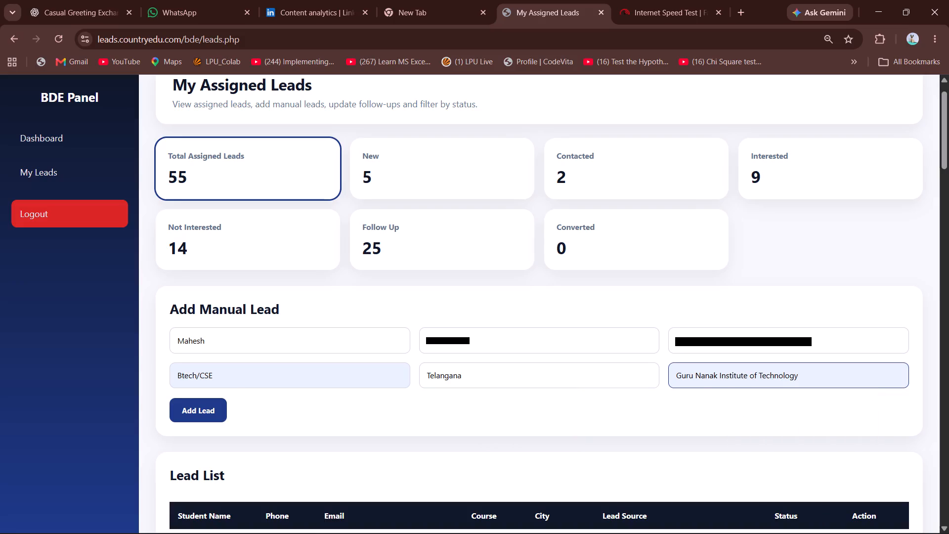
{"action": "left_click", "coordinate": [208, 410]}
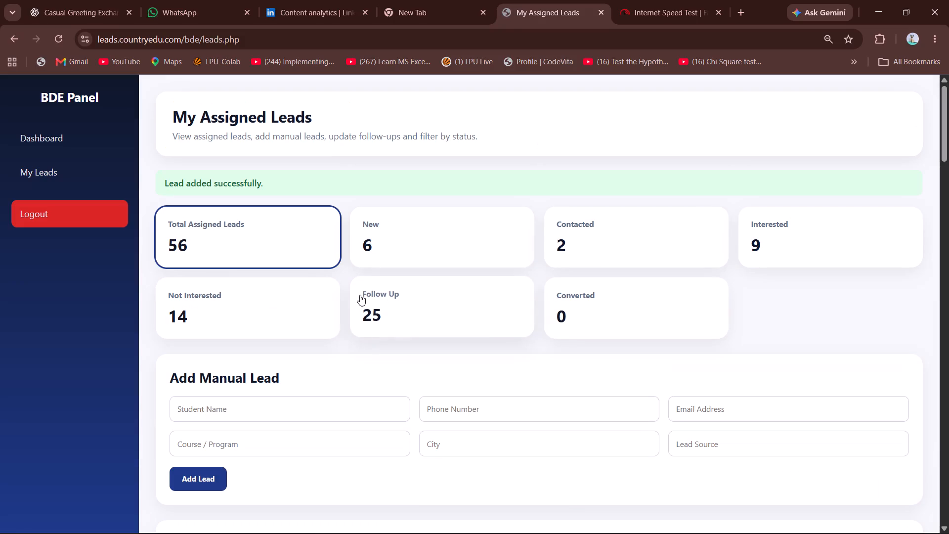
Open the newly added lead's follow-up page and start the remark with "Mahesh got interested for the workshop".
{"action": "scroll", "coordinate": [360, 295], "scroll_direction": "down", "scroll_amount": 5}
{"action": "left_click", "coordinate": [871, 216]}
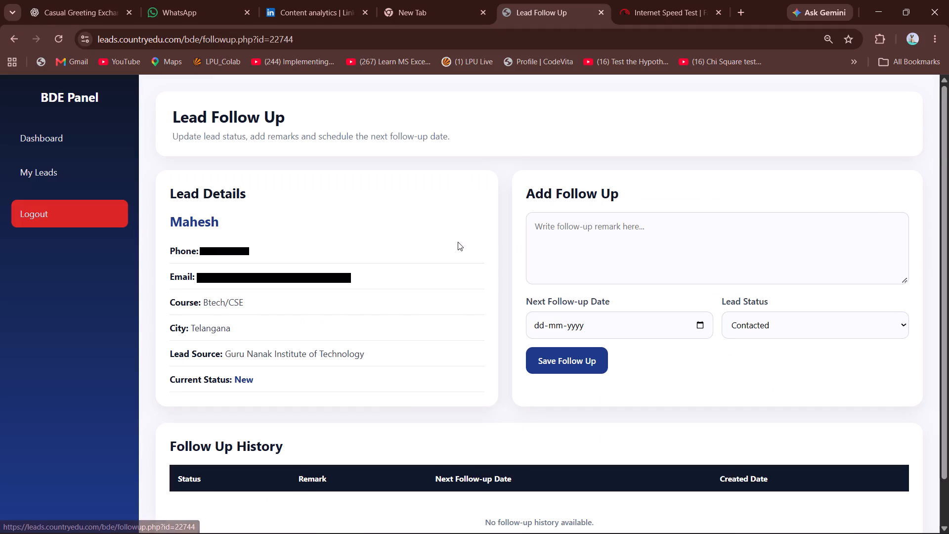
{"action": "left_click", "coordinate": [601, 249]}
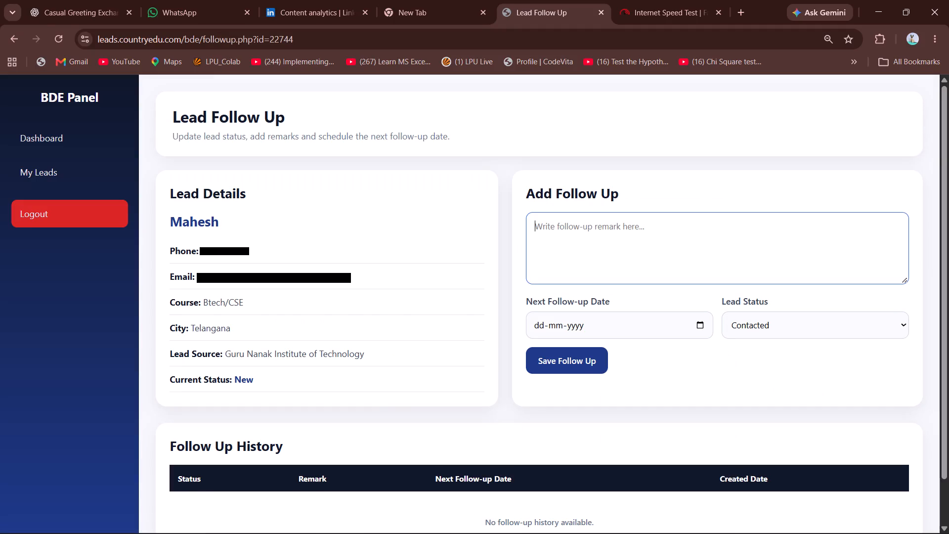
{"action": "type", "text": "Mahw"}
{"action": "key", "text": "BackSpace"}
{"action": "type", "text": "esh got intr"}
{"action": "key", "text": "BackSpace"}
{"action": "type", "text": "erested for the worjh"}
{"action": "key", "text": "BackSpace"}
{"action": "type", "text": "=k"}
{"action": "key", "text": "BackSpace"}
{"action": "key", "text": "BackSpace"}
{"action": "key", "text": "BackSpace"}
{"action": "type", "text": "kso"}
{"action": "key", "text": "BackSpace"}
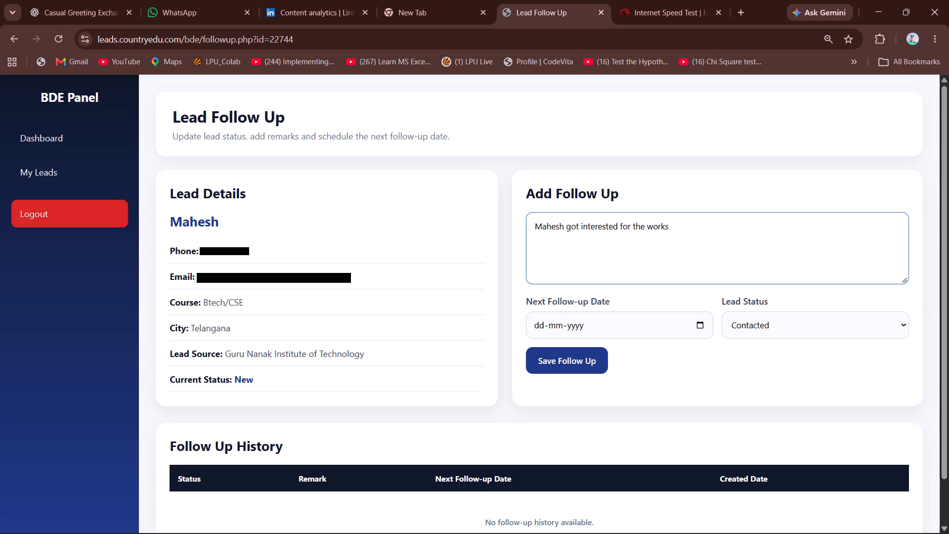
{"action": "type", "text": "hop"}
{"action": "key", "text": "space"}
Finish the follow-up remark with "so i need to call him later onwards for the clarification.".
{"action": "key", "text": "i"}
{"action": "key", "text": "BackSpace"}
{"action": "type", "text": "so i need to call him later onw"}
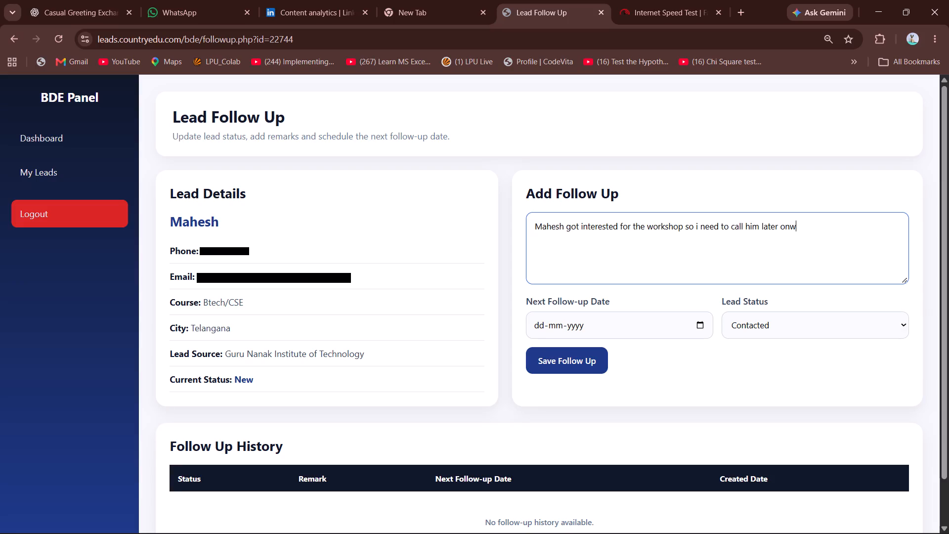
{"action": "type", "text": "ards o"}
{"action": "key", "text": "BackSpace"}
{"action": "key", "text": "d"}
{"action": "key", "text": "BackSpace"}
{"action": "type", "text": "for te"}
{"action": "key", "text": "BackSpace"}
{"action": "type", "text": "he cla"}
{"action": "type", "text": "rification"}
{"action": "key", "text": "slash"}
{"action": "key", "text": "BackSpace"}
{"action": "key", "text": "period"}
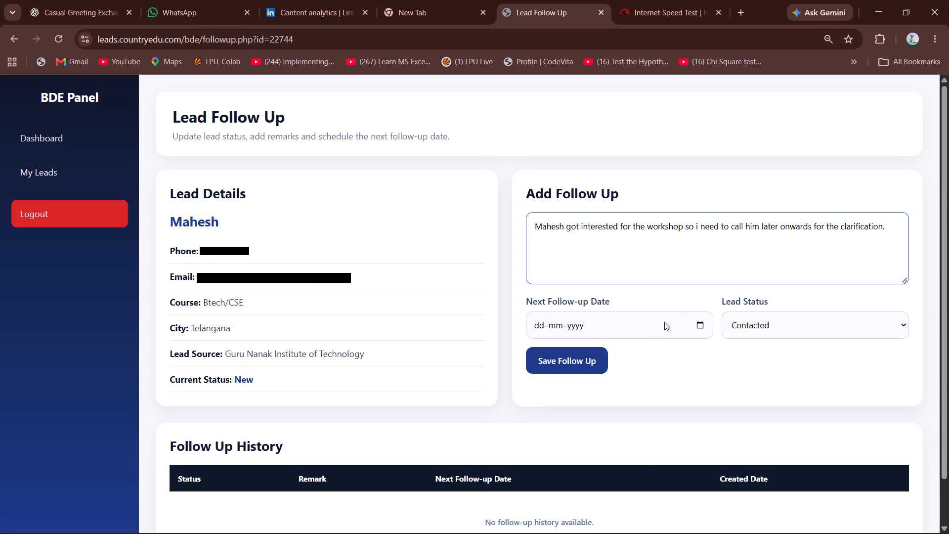
Set the next follow-up date to today's date, 03-11-2026.
{"action": "left_click", "coordinate": [699, 322]}
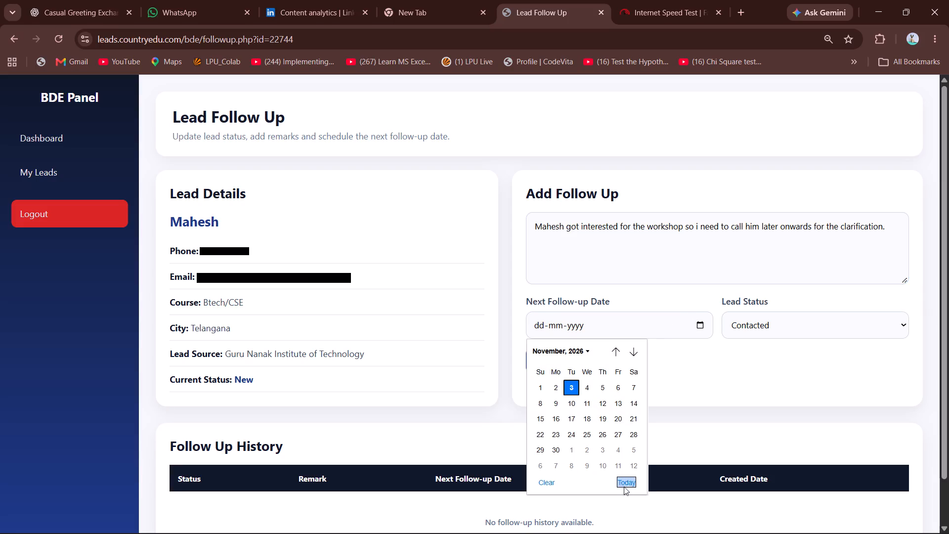
{"action": "left_click", "coordinate": [626, 488]}
Set the lead status to Interested and save the follow-up.
{"action": "left_click", "coordinate": [748, 339]}
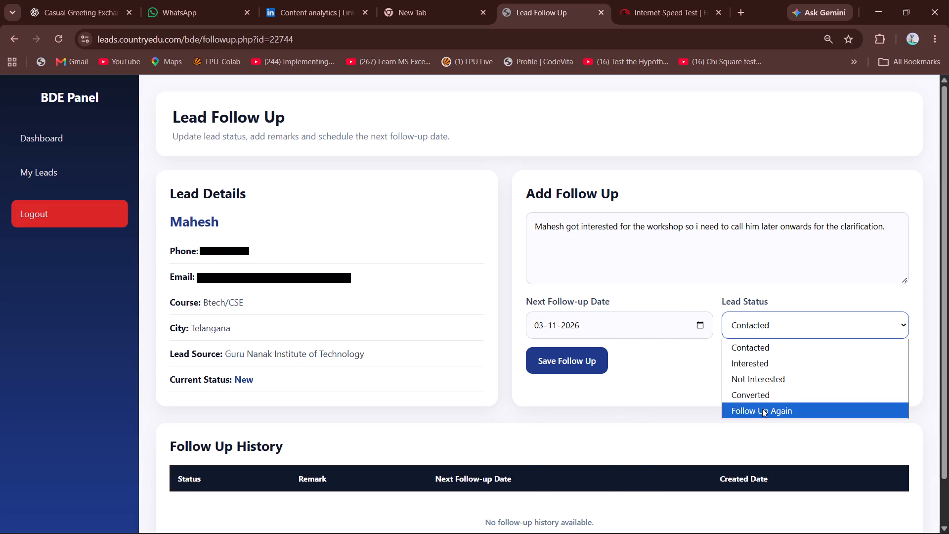
{"action": "left_click", "coordinate": [756, 367]}
{"action": "left_click", "coordinate": [556, 366]}
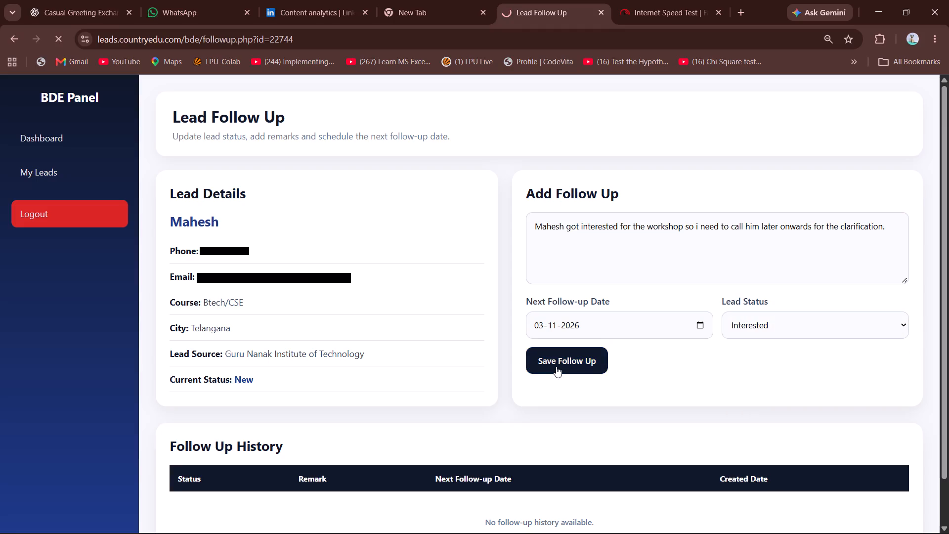
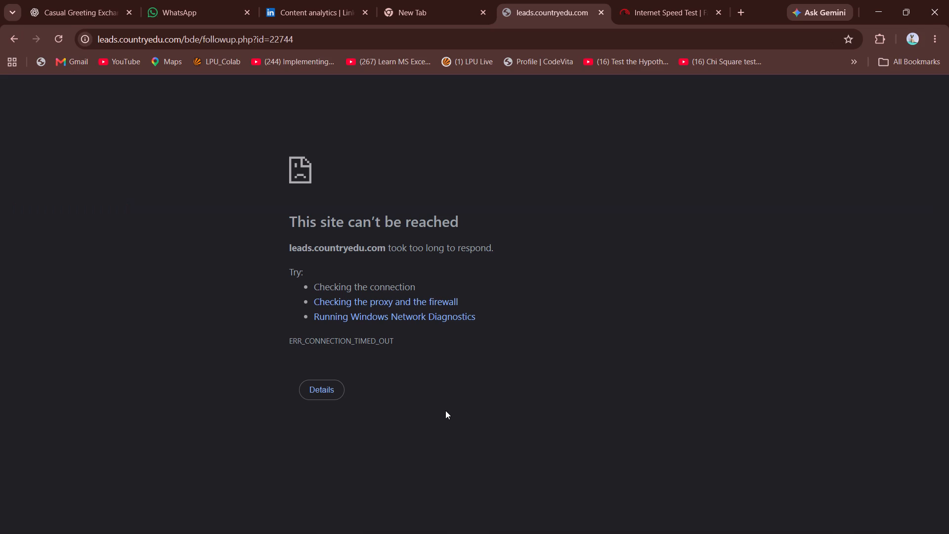
Reload the lead's follow-up page that did not load.
{"action": "key", "text": "ctrl+r"}
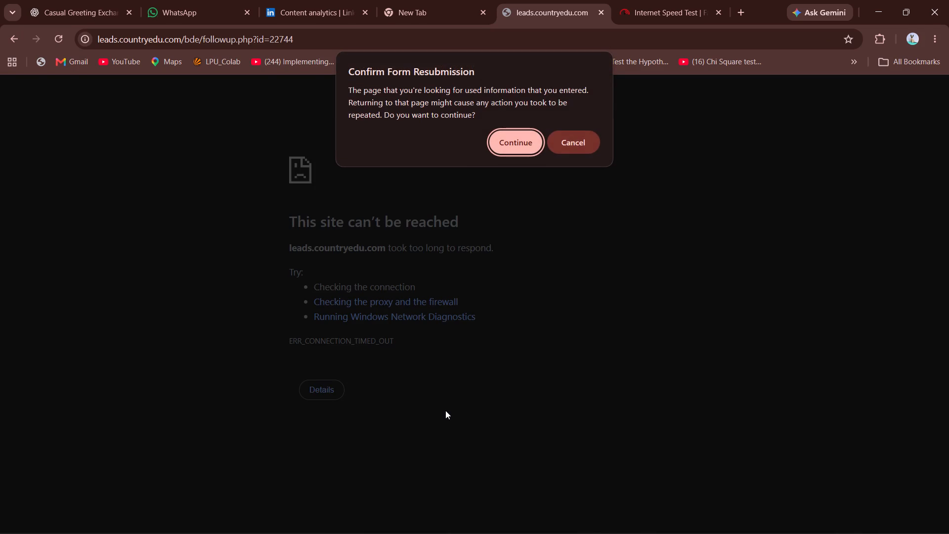
Reload the lead's follow-up page with the form data resubmitted, retrying until the page opens.
{"action": "key", "text": "Return"}
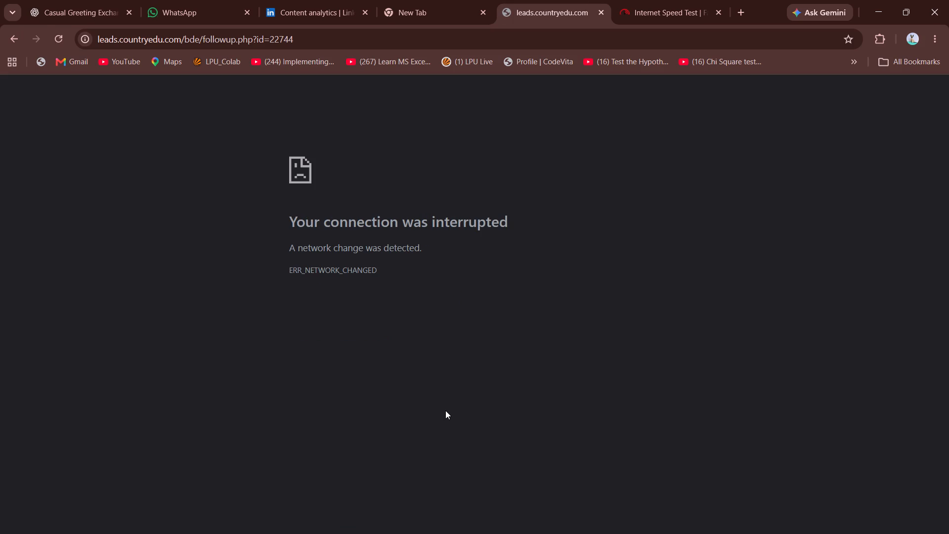
{"action": "key", "text": "ctrl+r"}
{"action": "key", "text": "Return"}
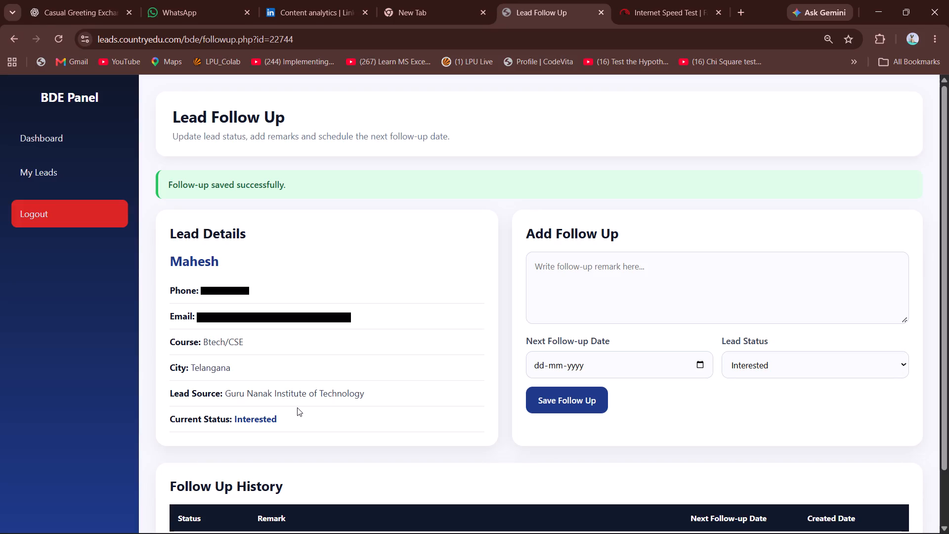
Check the saved remark in the lead's follow-up history and go back to the My Leads list.
{"action": "left_click", "coordinate": [609, 265]}
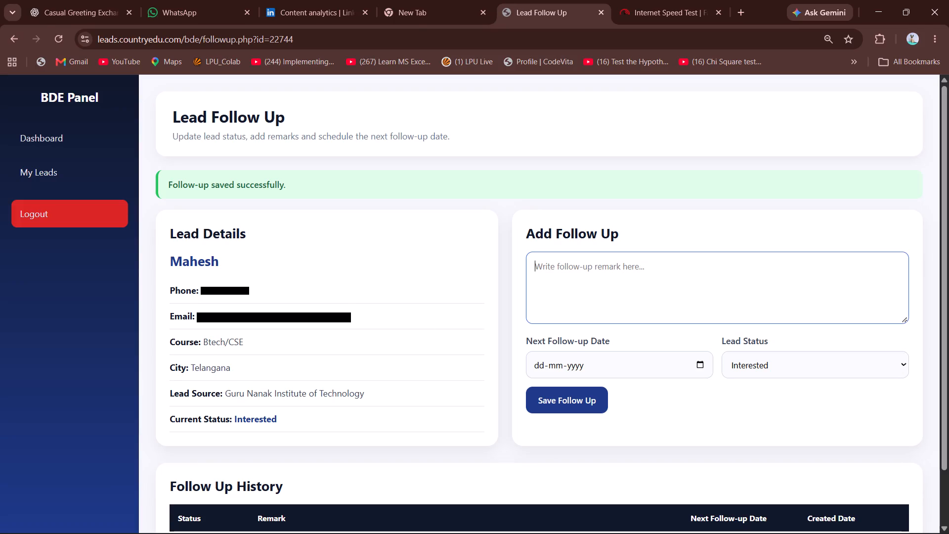
{"action": "scroll", "coordinate": [550, 336], "scroll_direction": "down", "scroll_amount": 5}
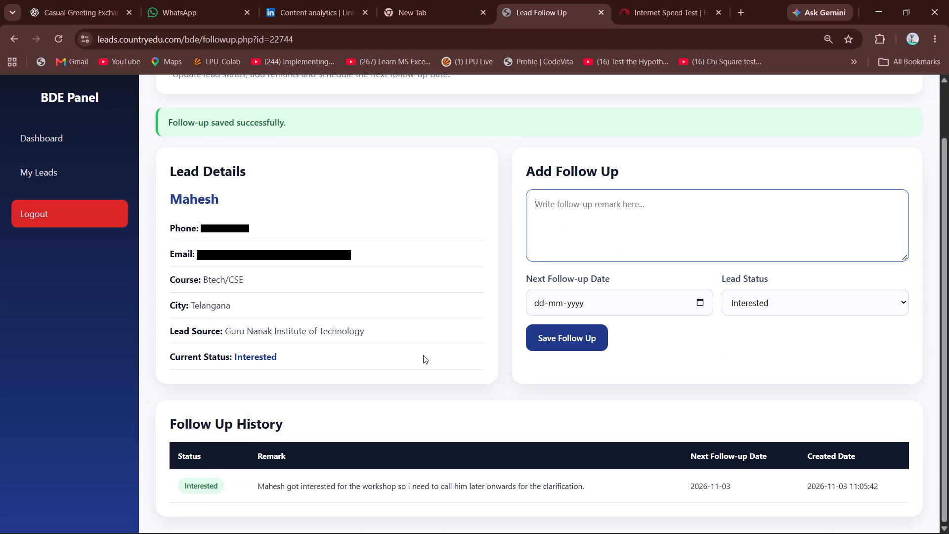
{"action": "scroll", "coordinate": [423, 355], "scroll_direction": "up", "scroll_amount": 3}
{"action": "left_click", "coordinate": [65, 162]}
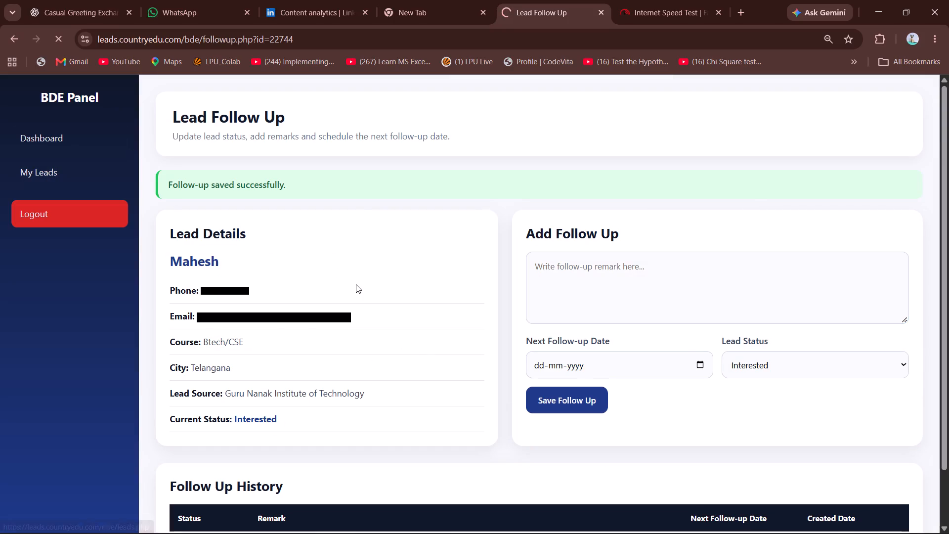
{"action": "scroll", "coordinate": [356, 284], "scroll_direction": "down", "scroll_amount": 2}
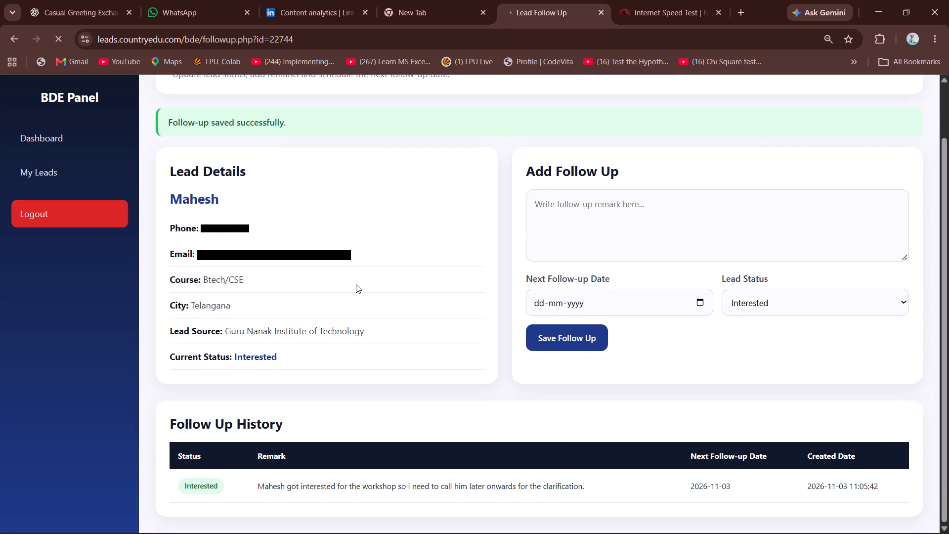
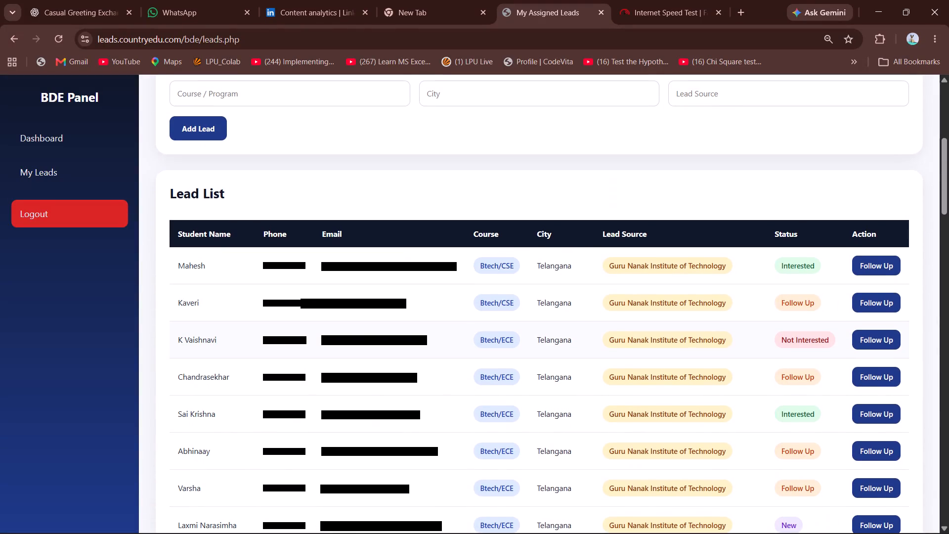
Begin a new manual lead at the student name entry of the Add Manual Lead form.
{"action": "scroll", "coordinate": [408, 249], "scroll_direction": "up", "scroll_amount": 5}
{"action": "scroll", "coordinate": [257, 213], "scroll_direction": "up", "scroll_amount": 1}
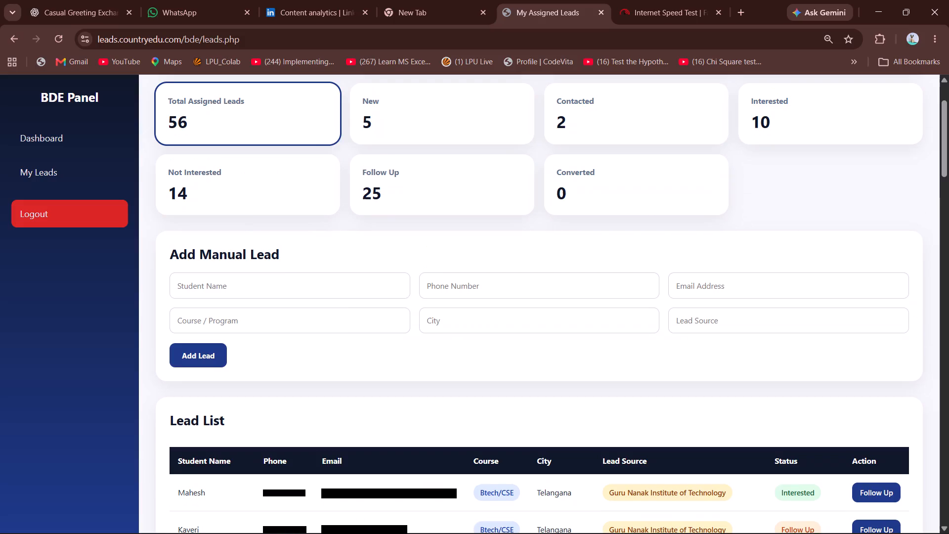
{"action": "left_click", "coordinate": [204, 290]}
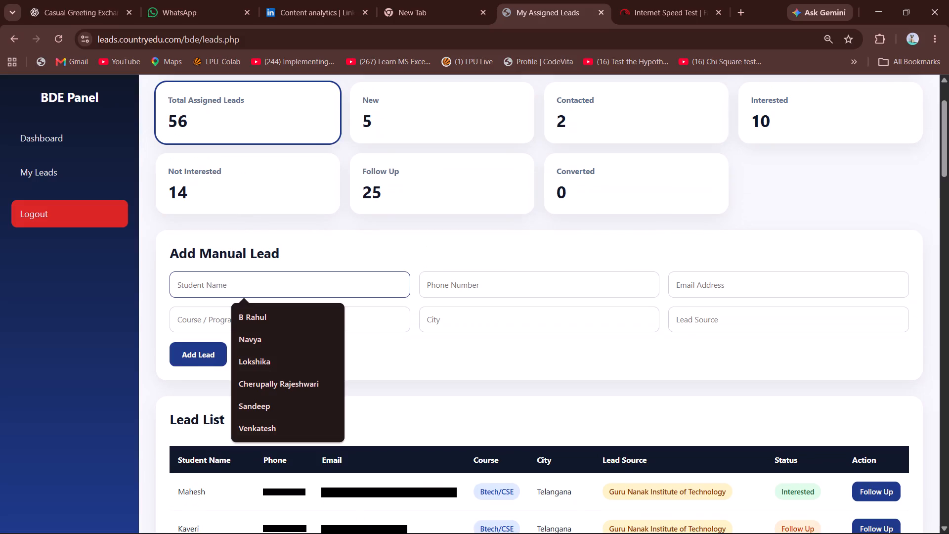
Enter Brugendhar as the student name in the form for adding a manual lead.
{"action": "key", "text": "shift+s"}
{"action": "key", "text": "shift+BackSpace"}
{"action": "type", "text": "Brugendhar"}
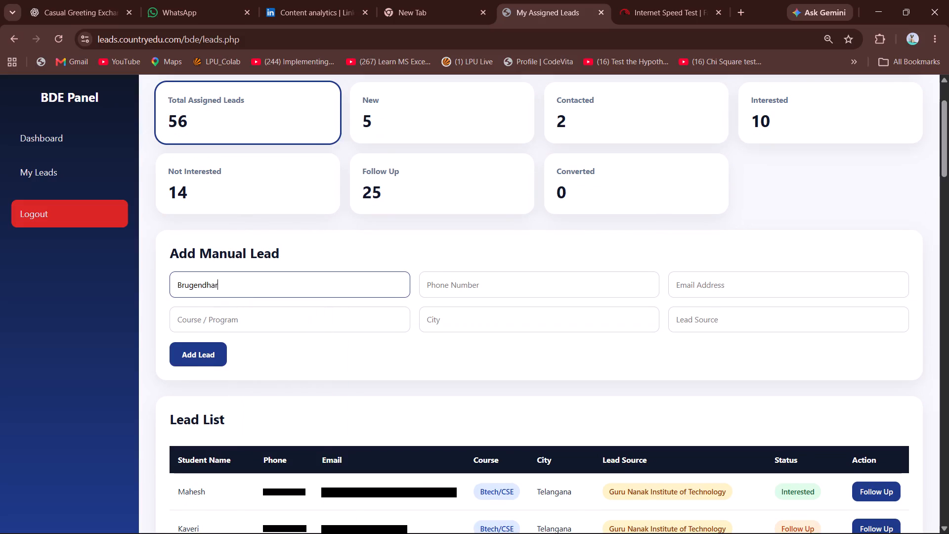
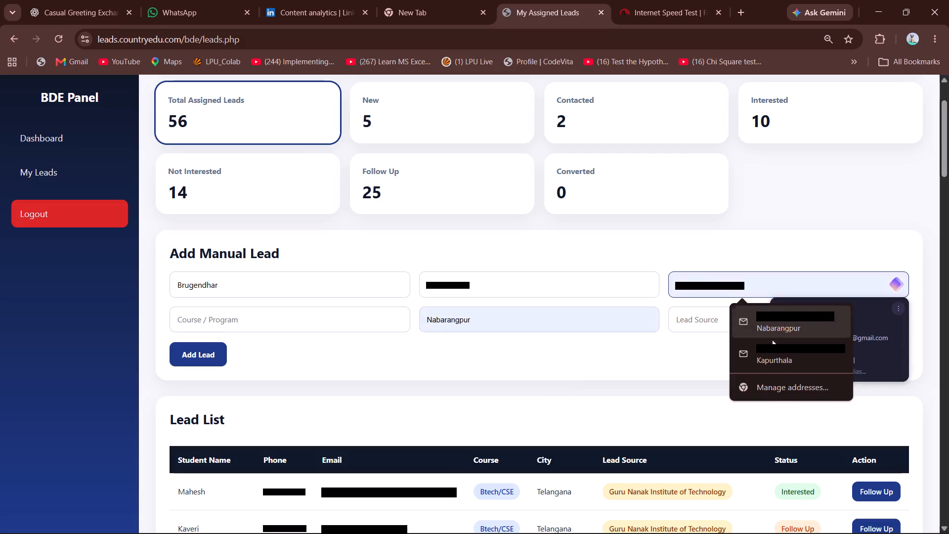
Enter the student's email address in the manual lead form.
{"action": "left_click", "coordinate": [754, 289]}
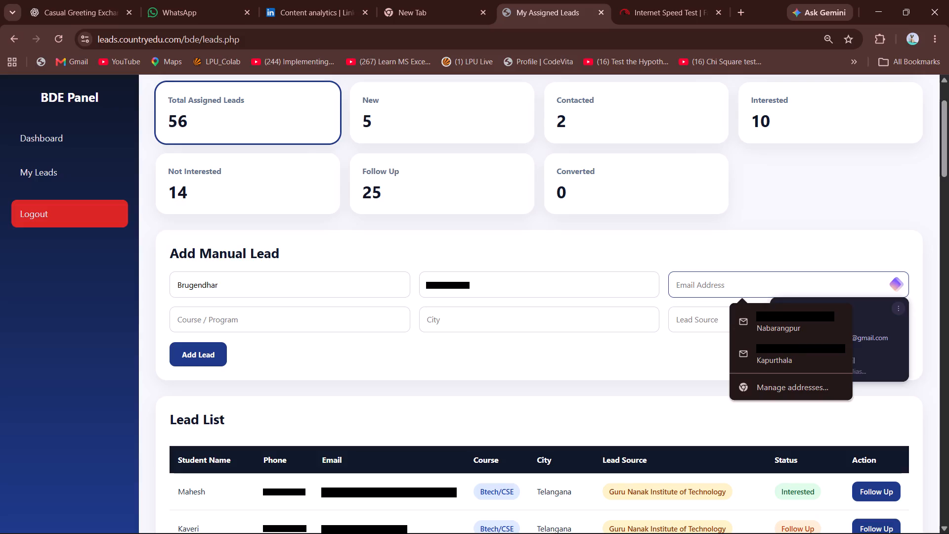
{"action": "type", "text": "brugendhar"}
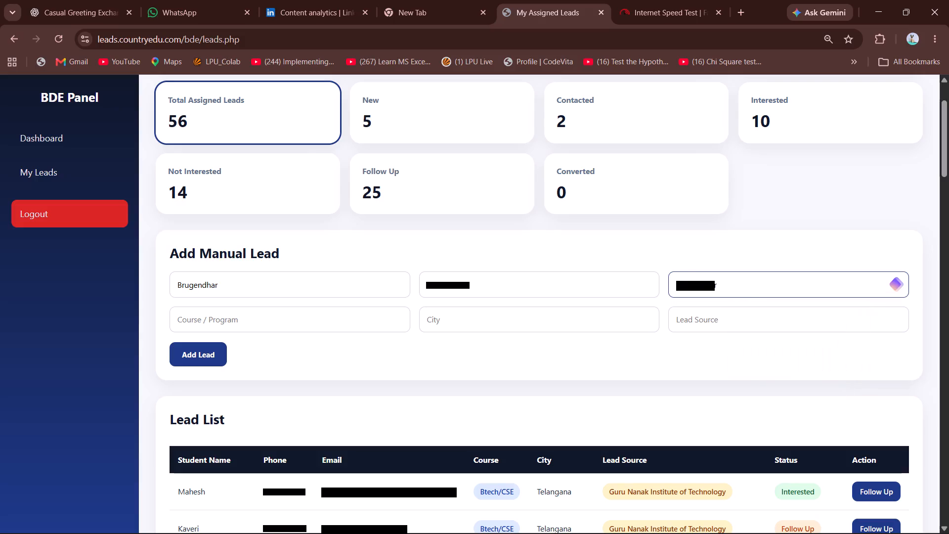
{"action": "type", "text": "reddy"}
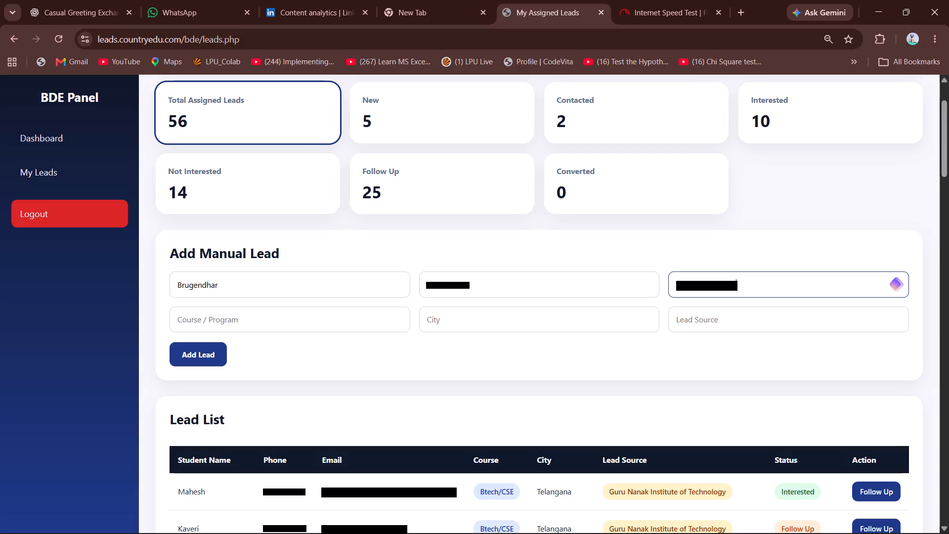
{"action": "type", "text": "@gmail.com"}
Add the manual lead with course Btech/CSE, city Telangana and lead source Guru Nanak Institute of Technology.
{"action": "left_click", "coordinate": [345, 317]}
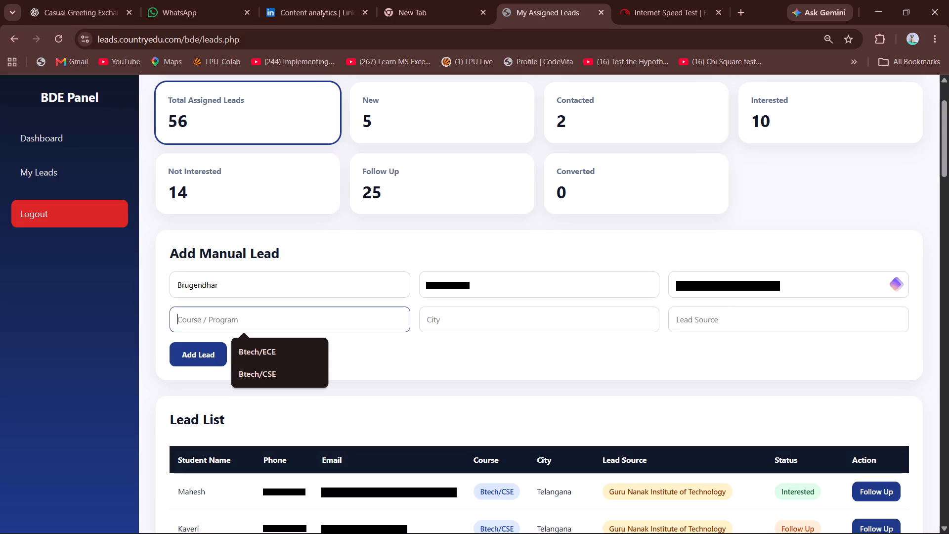
{"action": "left_click", "coordinate": [263, 372]}
{"action": "left_click", "coordinate": [465, 318]}
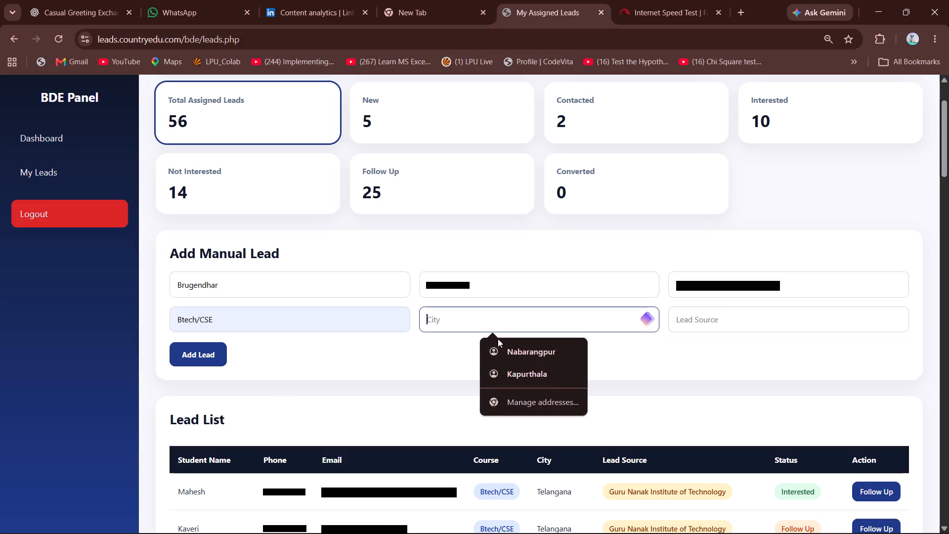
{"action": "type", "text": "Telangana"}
{"action": "left_click", "coordinate": [729, 311]}
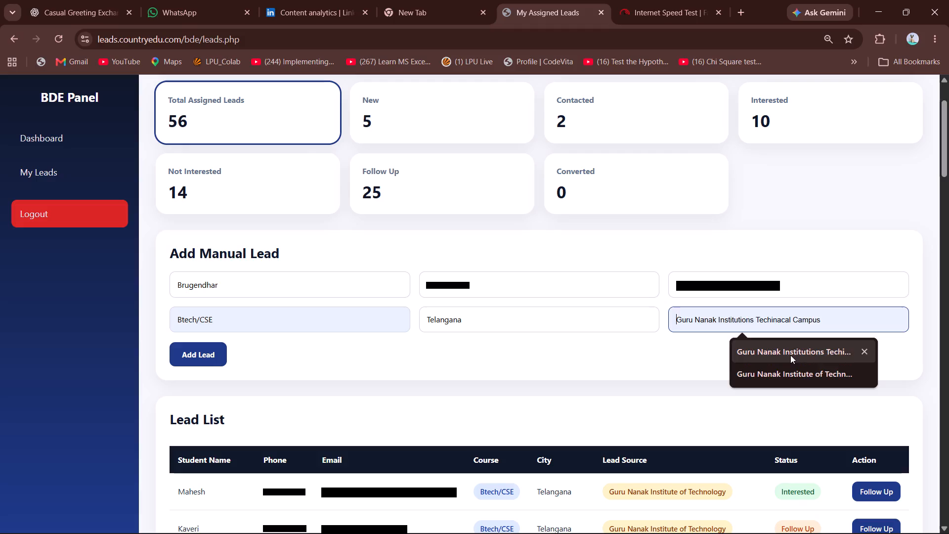
{"action": "left_click", "coordinate": [787, 368]}
{"action": "left_click", "coordinate": [190, 353]}
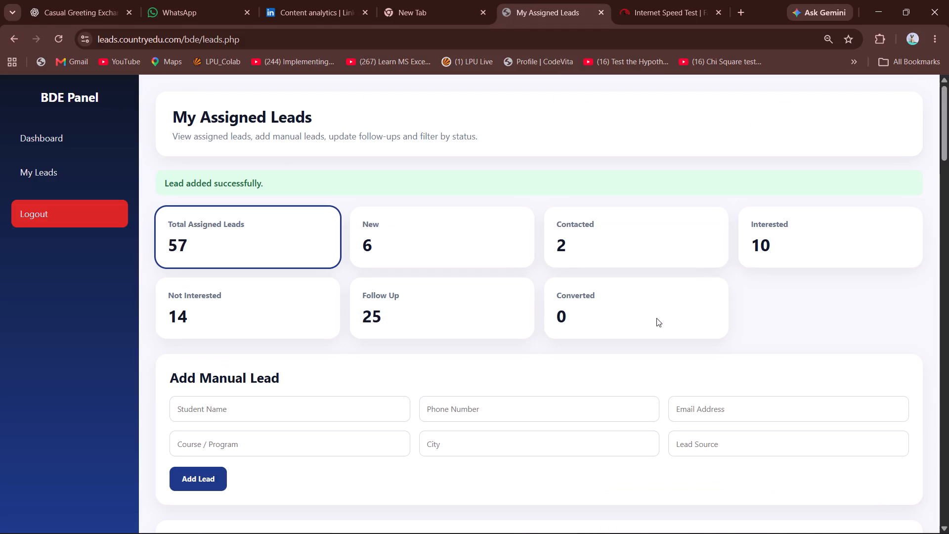
Open the follow-up page for the lead Brugendhar and write the remark "He said that he not looking for a job now.".
{"action": "scroll", "coordinate": [516, 373], "scroll_direction": "down", "scroll_amount": 2}
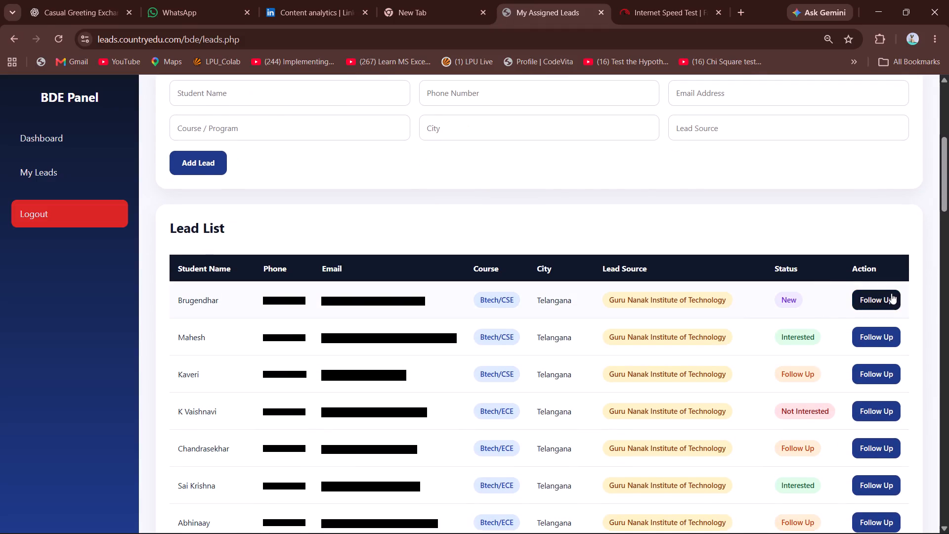
{"action": "left_click", "coordinate": [892, 295]}
{"action": "left_click", "coordinate": [593, 230]}
{"action": "type", "text": "He said thet he is"}
{"action": "key", "text": "BackSpace"}
{"action": "key", "text": "BackSpace"}
{"action": "key", "text": "BackSpace"}
{"action": "key", "text": "BackSpace"}
{"action": "key", "text": "BackSpace"}
{"action": "key", "text": "BackSpace"}
{"action": "key", "text": "BackSpace"}
{"action": "key", "text": "BackSpace"}
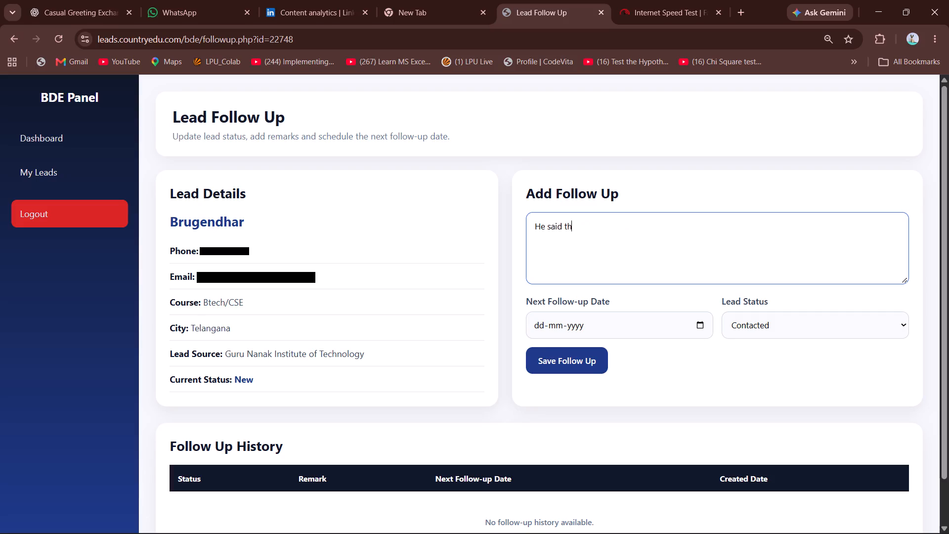
{"action": "type", "text": "at he not looking df"}
{"action": "key", "text": "BackSpace"}
{"action": "key", "text": "BackSpace"}
{"action": "type", "text": "for a ji"}
{"action": "key", "text": "BackSpace"}
{"action": "key", "text": "o"}
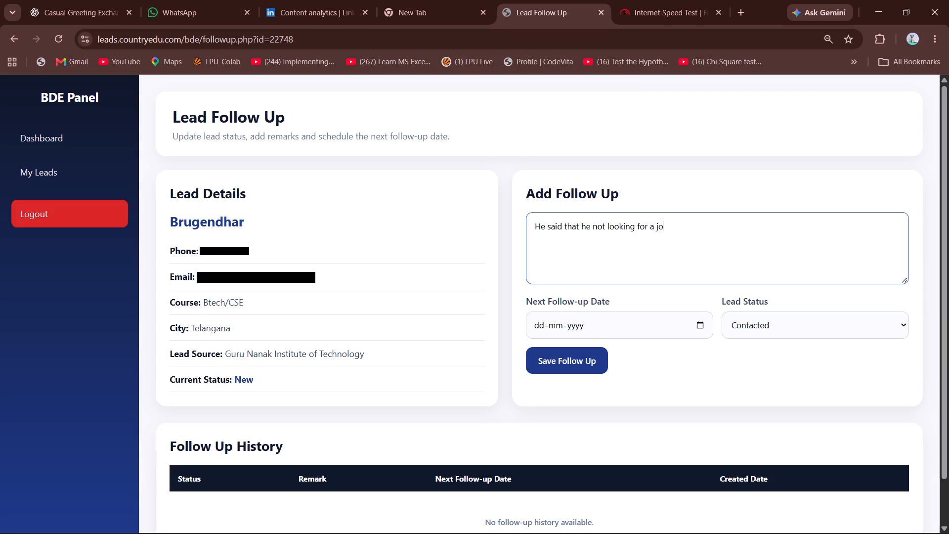
{"action": "type", "text": "bn"}
{"action": "key", "text": "BackSpace"}
{"action": "key", "text": "space"}
{"action": "type", "text": "now"}
{"action": "key", "text": "space"}
{"action": "type", "text": "\\."}
{"action": "key", "text": "BackSpace"}
{"action": "key", "text": "BackSpace"}
{"action": "key", "text": "BackSpace"}
{"action": "key", "text": "period"}
Set the next follow-up date to today, 03-11-2026, and the lead status to Not Interested, and save the follow-up.
{"action": "left_click", "coordinate": [699, 327]}
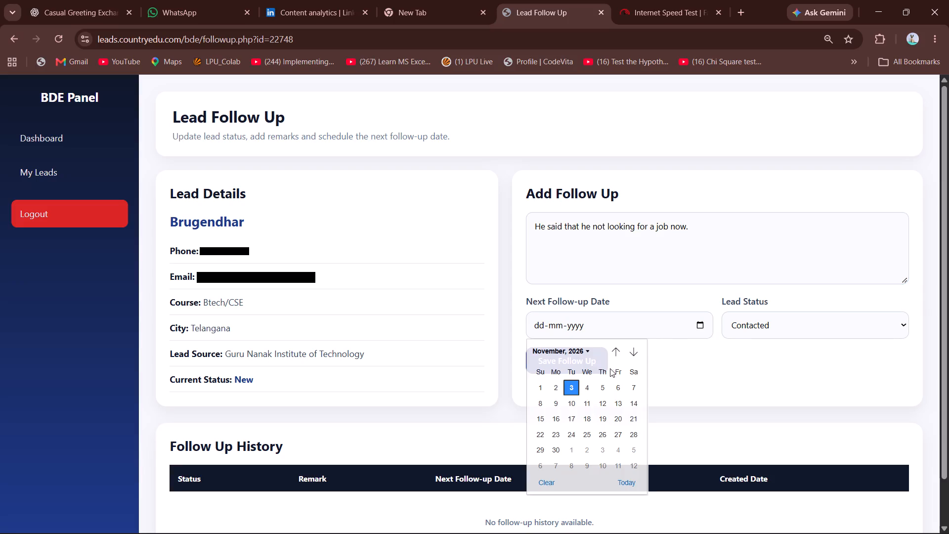
{"action": "left_click", "coordinate": [627, 485]}
{"action": "left_click", "coordinate": [810, 330]}
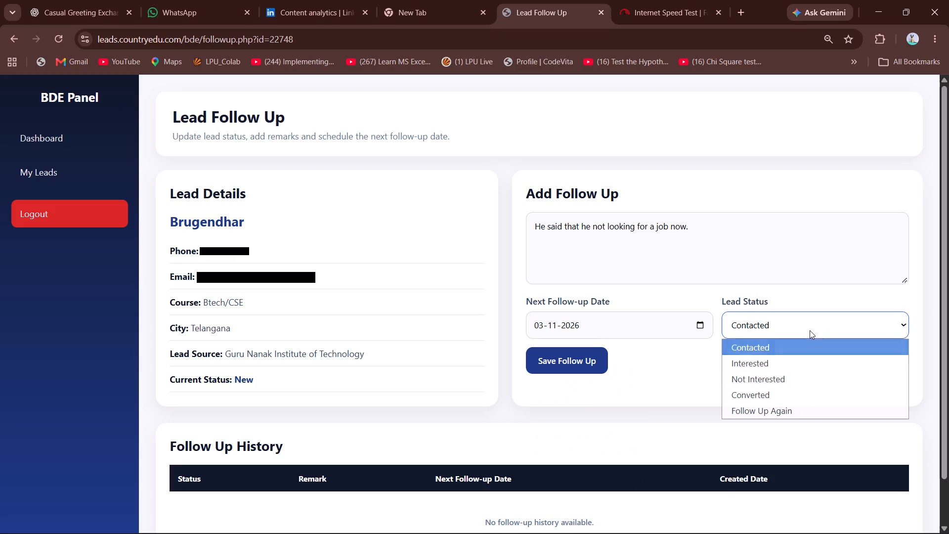
{"action": "left_click", "coordinate": [768, 365]}
{"action": "left_click", "coordinate": [762, 320]}
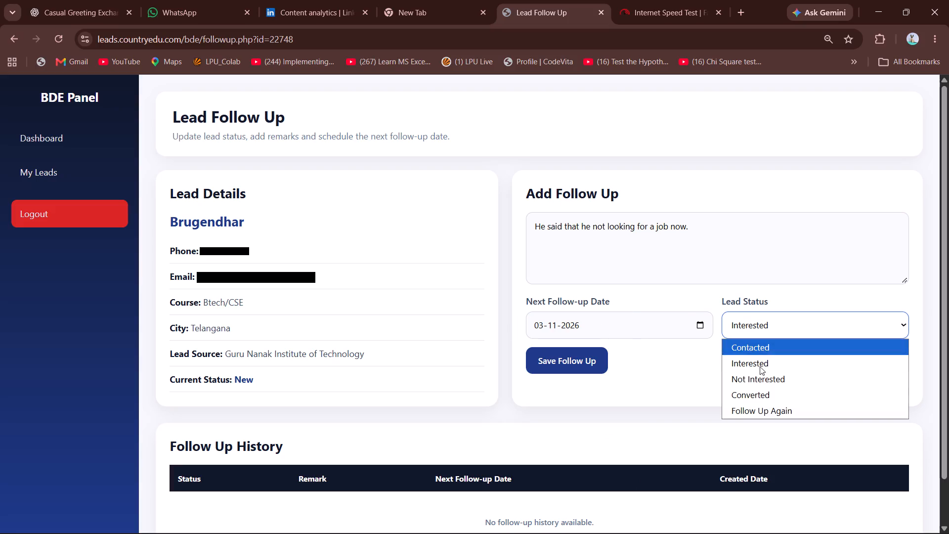
{"action": "left_click", "coordinate": [759, 375]}
{"action": "left_click", "coordinate": [565, 365]}
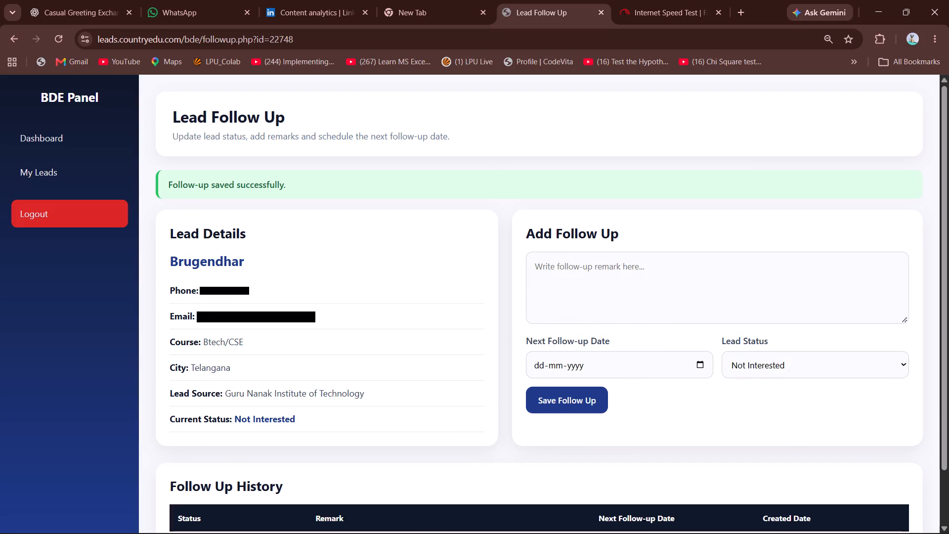
Return to the assigned leads page and enter Evangeline as the student name for a new manual lead.
{"action": "left_click", "coordinate": [72, 177]}
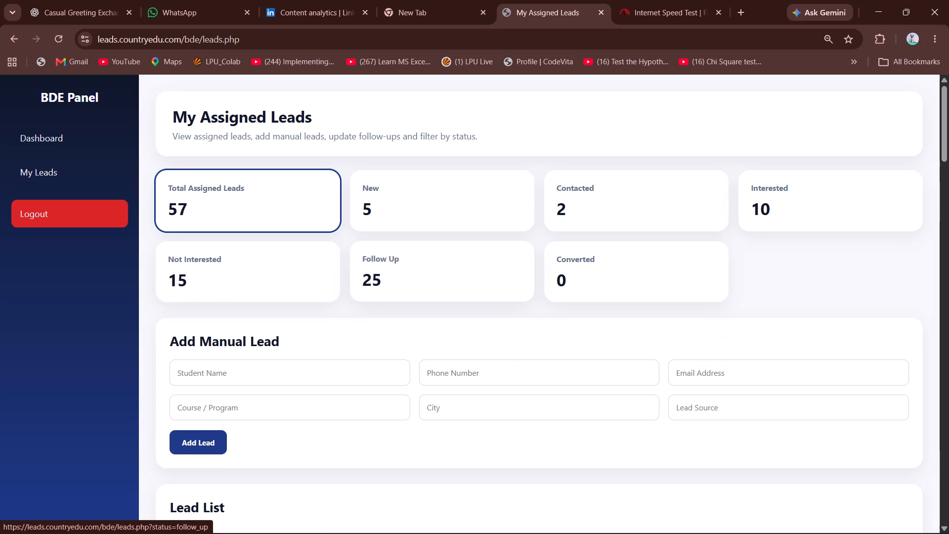
{"action": "left_click", "coordinate": [234, 371]}
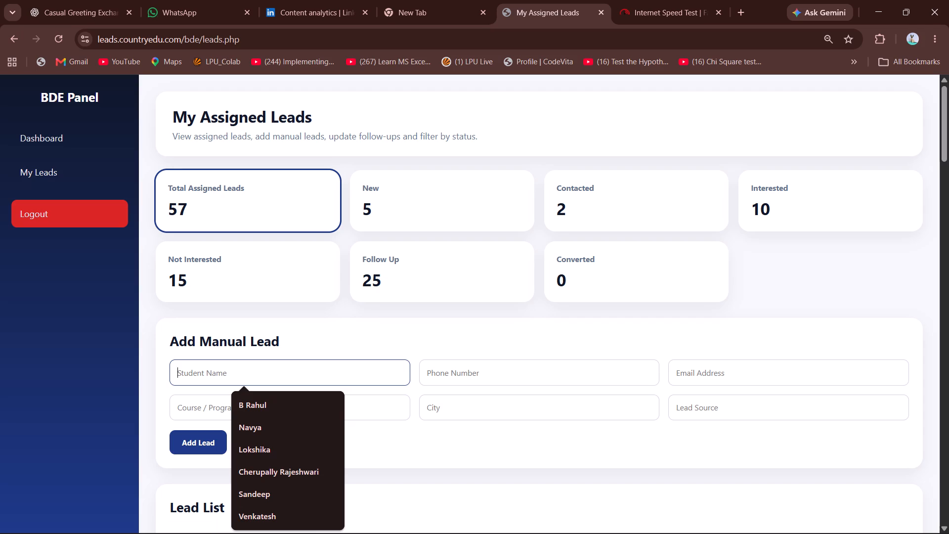
{"action": "type", "text": "Evang"}
{"action": "type", "text": "eline"}
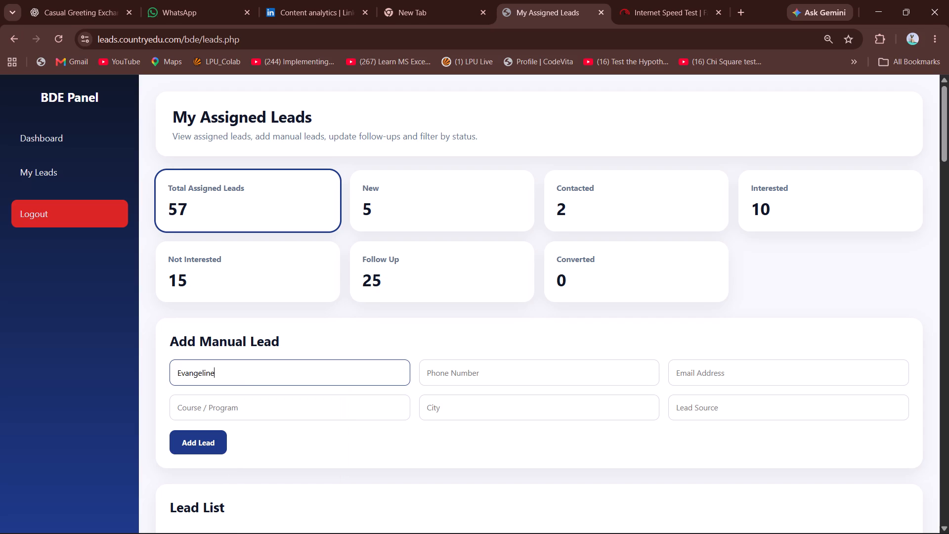
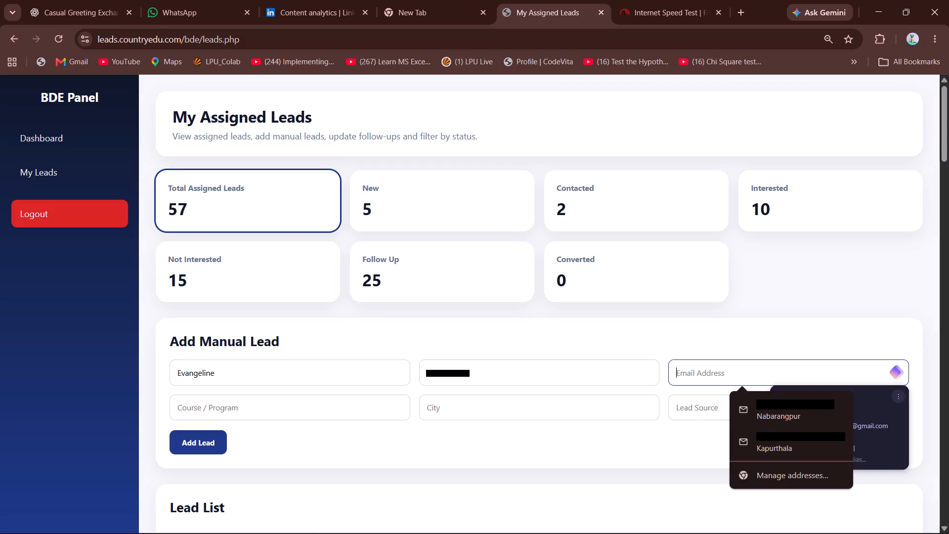
Enter the student's email address for the new manual lead Evangeline.
{"action": "type", "text": "swe"}
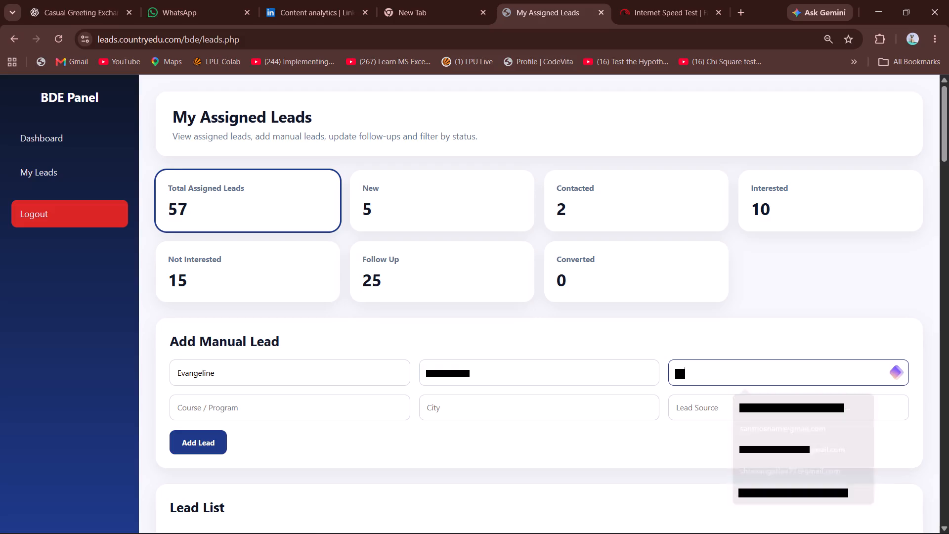
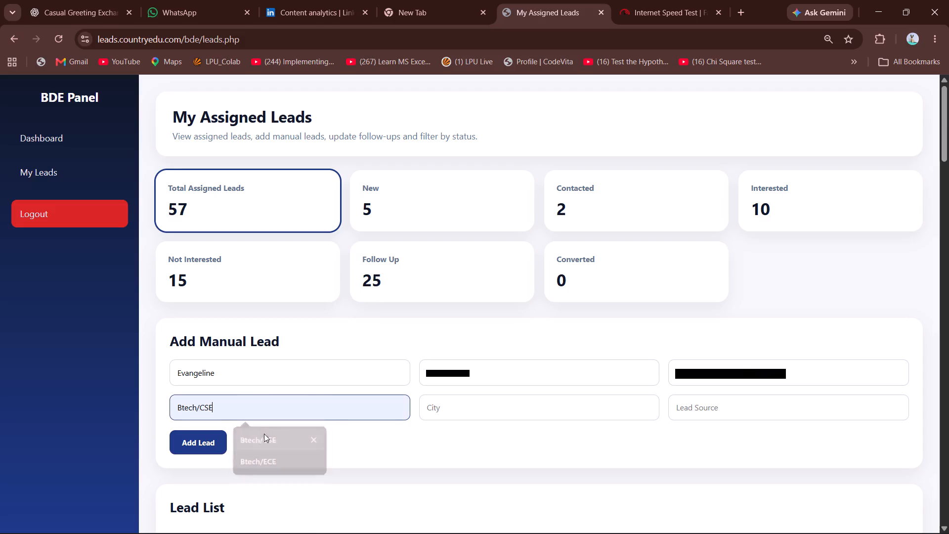
Set Evangeline's city to Telangana and lead source to Guru Nanak Institute of Technology, and add the lead.
{"action": "left_click", "coordinate": [506, 395]}
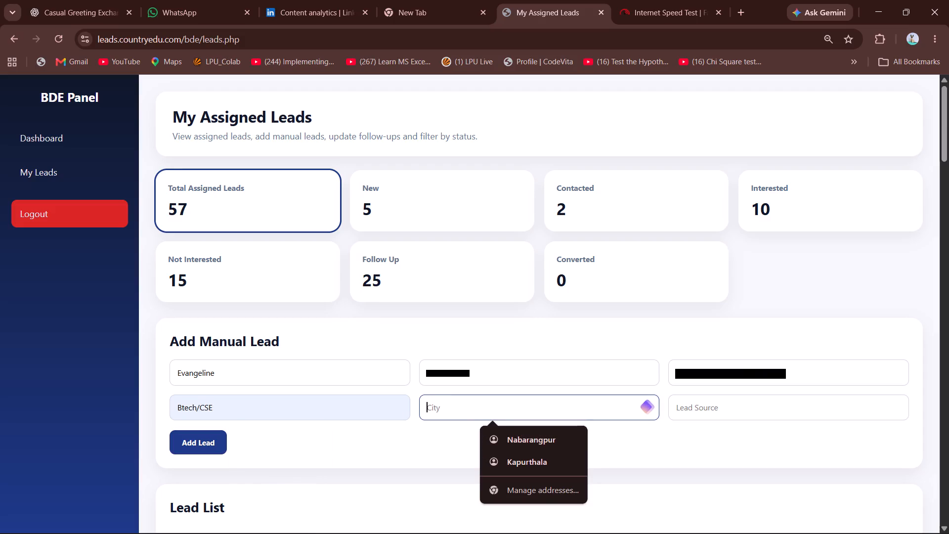
{"action": "type", "text": "Te;"}
{"action": "key", "text": "BackSpace"}
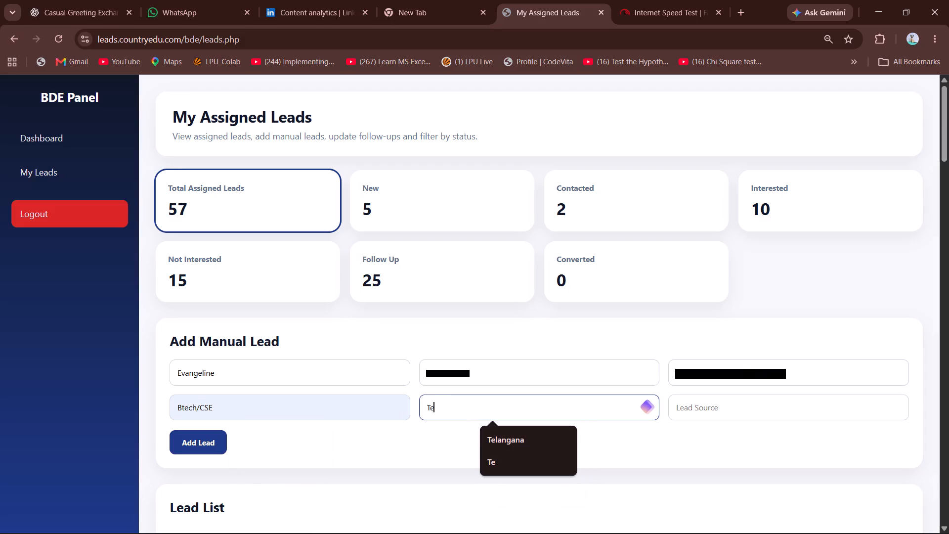
{"action": "type", "text": "langana"}
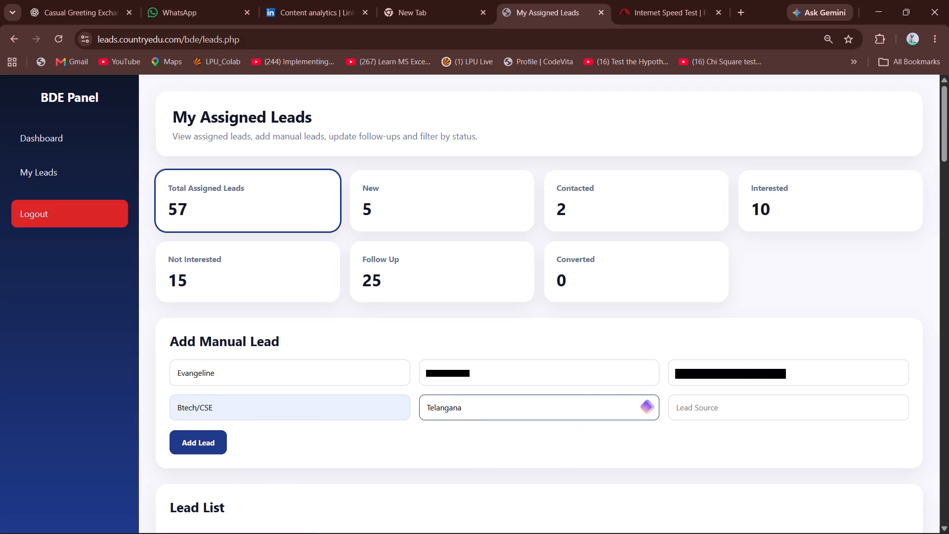
{"action": "left_click", "coordinate": [696, 406]}
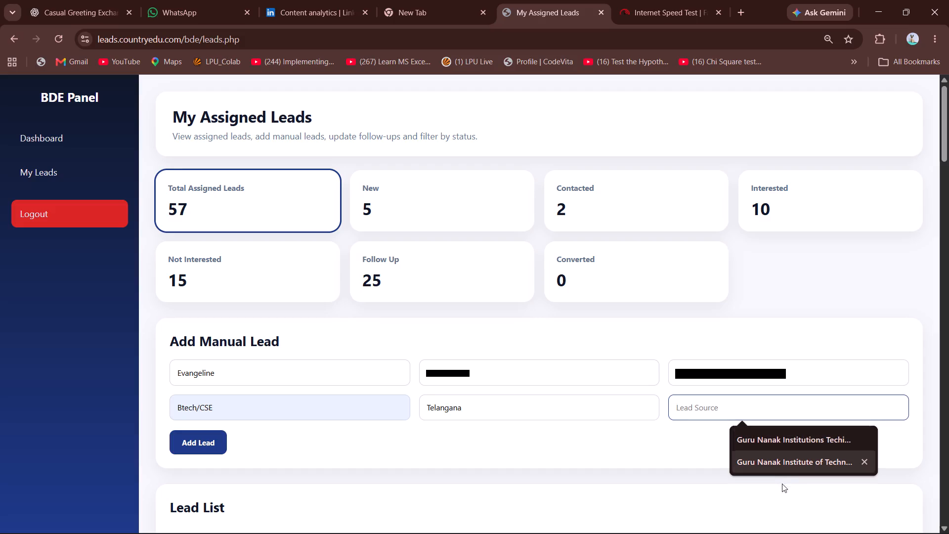
{"action": "left_click", "coordinate": [782, 466]}
{"action": "left_click", "coordinate": [187, 438]}
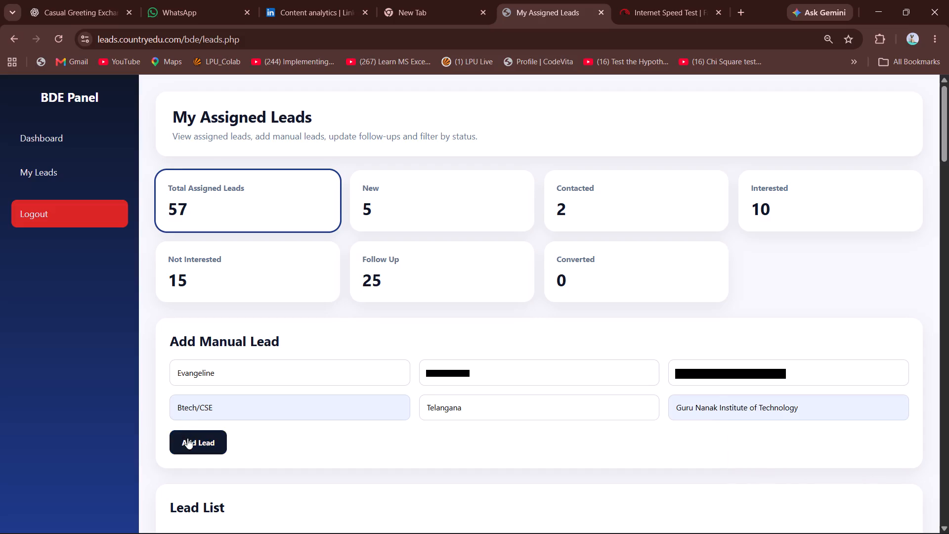
Open the follow-up record of the newly added lead Evangeline.
{"action": "scroll", "coordinate": [237, 332], "scroll_direction": "down", "scroll_amount": 4}
{"action": "scroll", "coordinate": [350, 197], "scroll_direction": "up", "scroll_amount": 1}
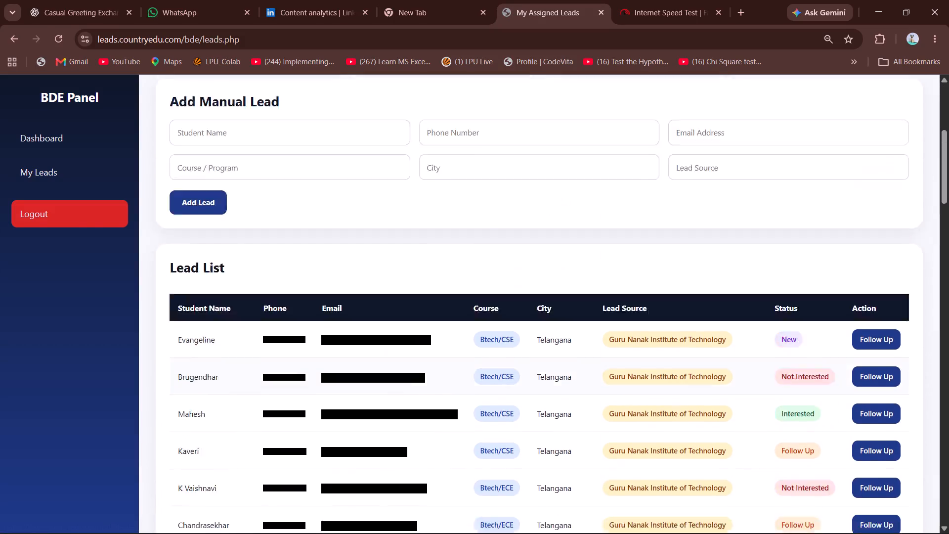
{"action": "scroll", "coordinate": [350, 197], "scroll_direction": "up", "scroll_amount": 3}
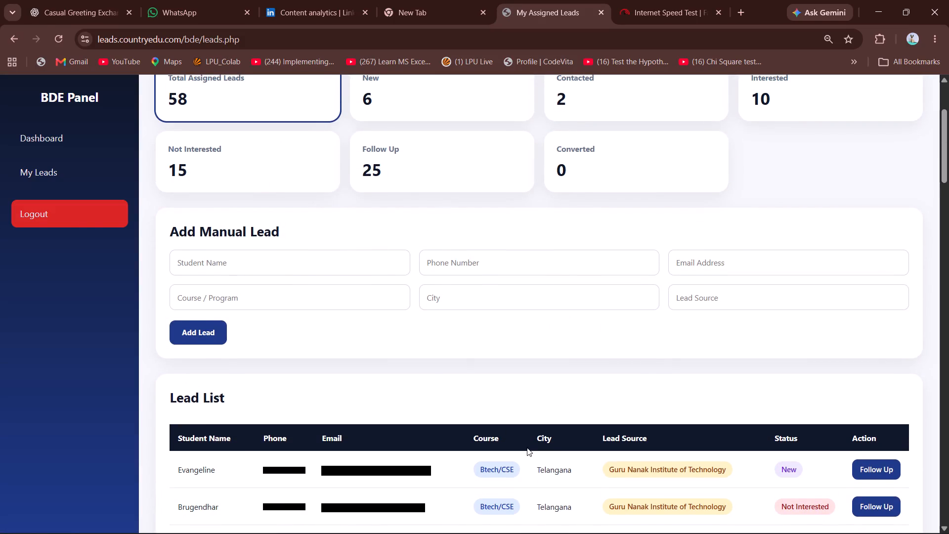
{"action": "left_click", "coordinate": [852, 474]}
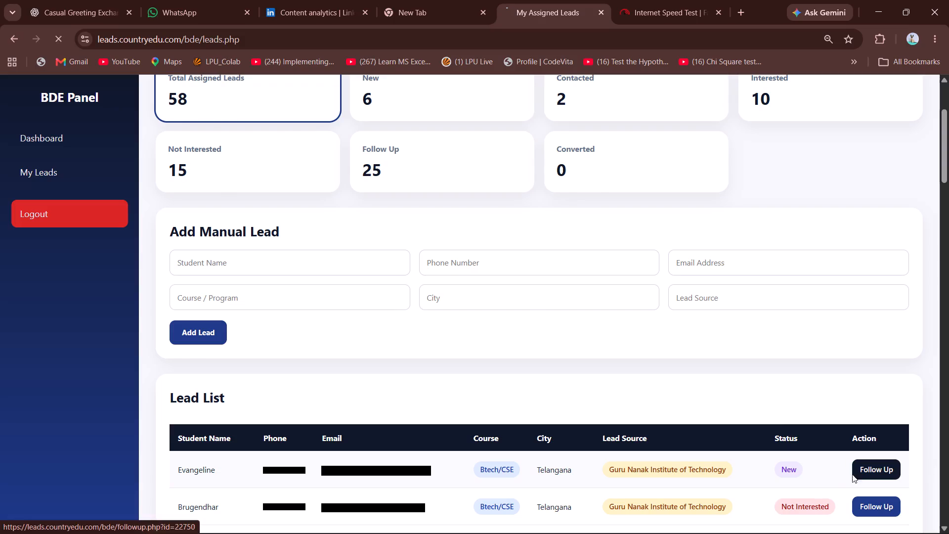
Write the follow-up remark "She is interested and she will let me know after sometime and i need to call her later.".
{"action": "left_click", "coordinate": [549, 287]}
{"action": "left_click", "coordinate": [558, 242]}
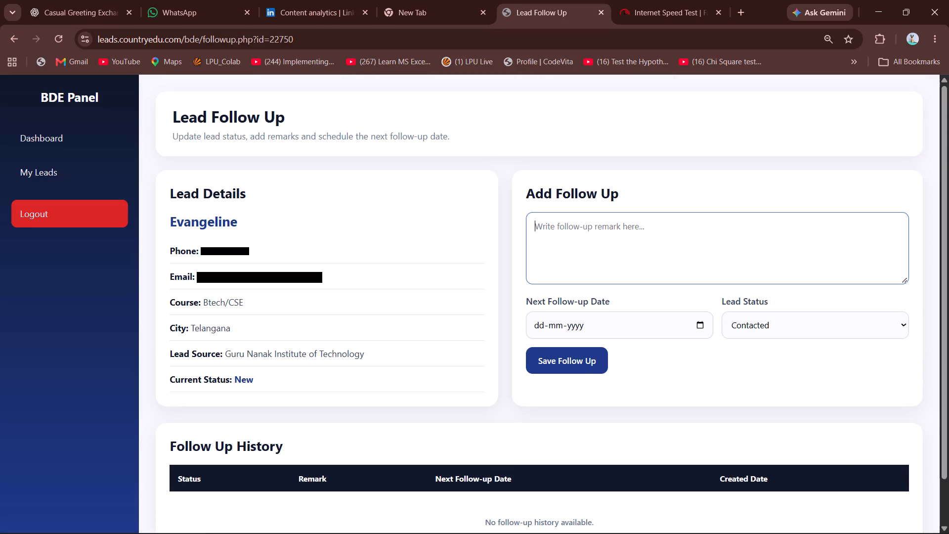
{"action": "type", "text": "She is on"}
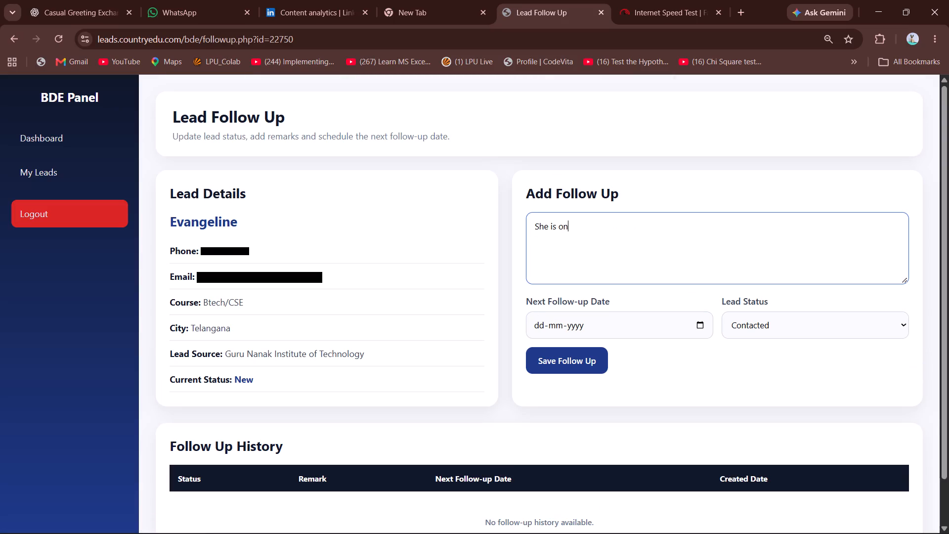
{"action": "key", "text": "BackSpace"}
{"action": "key", "text": "BackSpace"}
{"action": "type", "text": "interes"}
{"action": "type", "text": "ted"}
{"action": "key", "text": "space"}
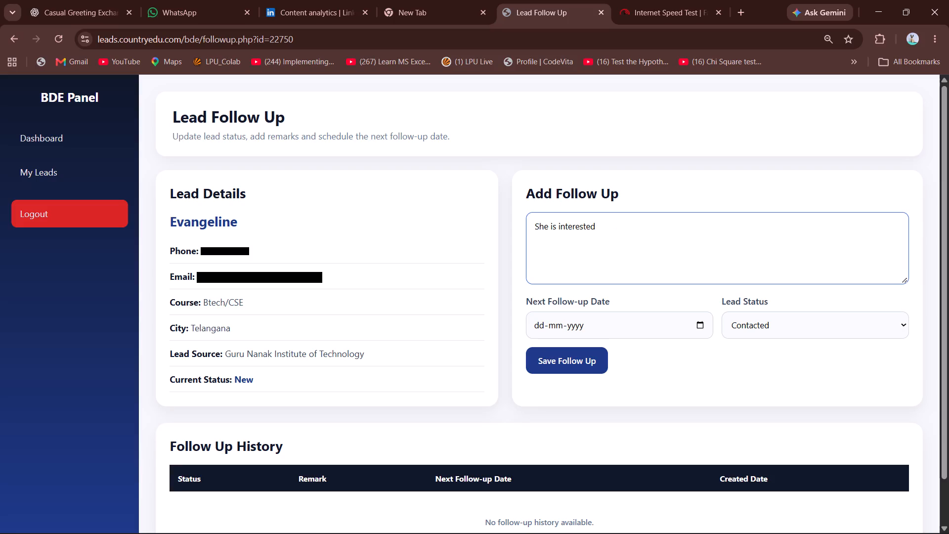
{"action": "type", "text": "and she"}
{"action": "key", "text": "space"}
{"action": "type", "text": "will said"}
{"action": "key", "text": "space"}
{"action": "key", "text": "BackSpace"}
{"action": "key", "text": "BackSpace"}
{"action": "key", "text": "BackSpace"}
{"action": "key", "text": "BackSpace"}
{"action": "key", "text": "BackSpace"}
{"action": "key", "text": "BackSpace"}
{"action": "key", "text": "space"}
{"action": "type", "text": "let me know afye"}
{"action": "key", "text": "BackSpace"}
{"action": "key", "text": "BackSpace"}
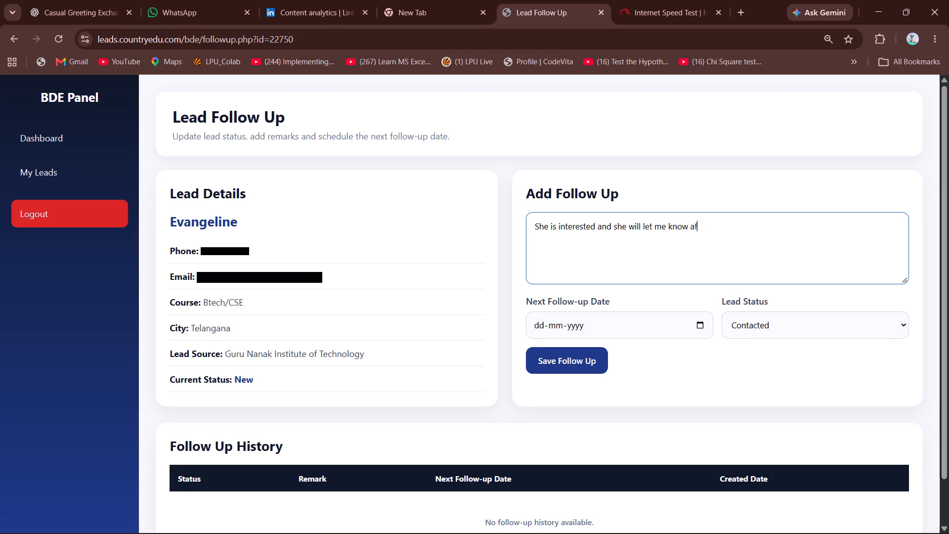
{"action": "type", "text": "ter sometime and"}
{"action": "key", "text": "space"}
{"action": "key", "text": "BackSpace"}
{"action": "key", "text": "BackSpace"}
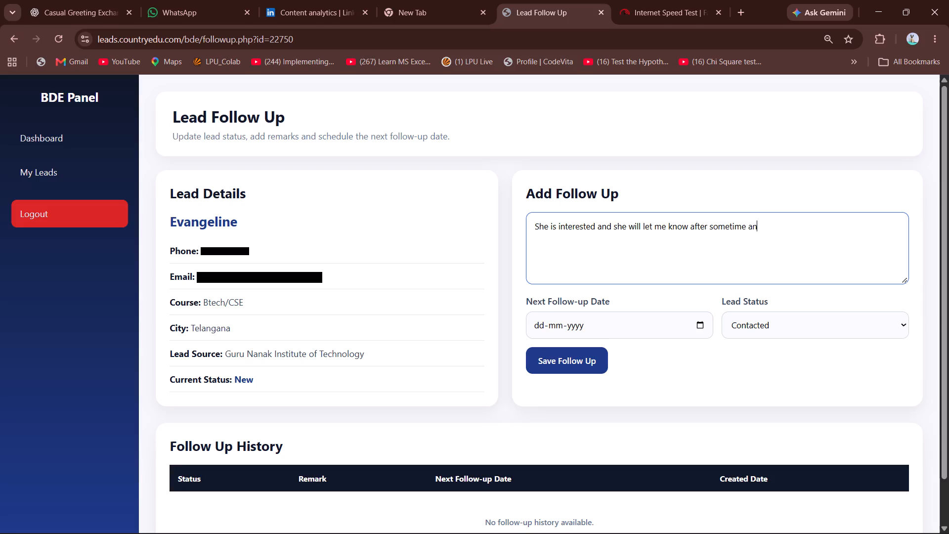
{"action": "key", "text": "BackSpace"}
{"action": "key", "text": "BackSpace"}
{"action": "type", "text": "and"}
{"action": "key", "text": "BackSpace"}
{"action": "key", "text": "BackSpace"}
{"action": "key", "text": "BackSpace"}
{"action": "type", "text": "and i ned"}
{"action": "key", "text": "BackSpace"}
{"action": "type", "text": "ed to ca;;;"}
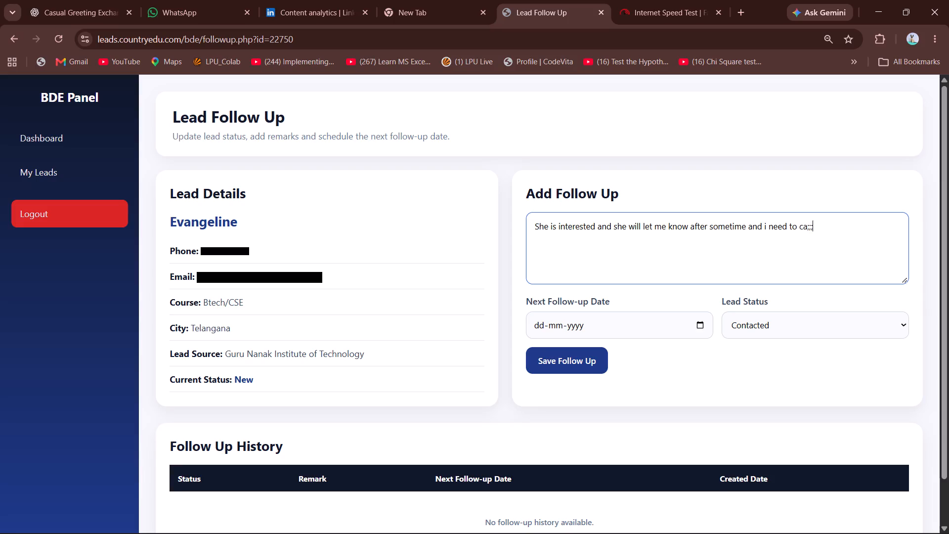
{"action": "key", "text": "BackSpace"}
{"action": "key", "text": "BackSpace"}
{"action": "key", "text": "BackSpace"}
{"action": "type", "text": "ll her"}
{"action": "key", "text": "space"}
{"action": "type", "text": "later."}
Set the next follow-up date to today, 03-11-2026, and the lead status to Interested, and save Evangeline's follow-up.
{"action": "left_click", "coordinate": [696, 321]}
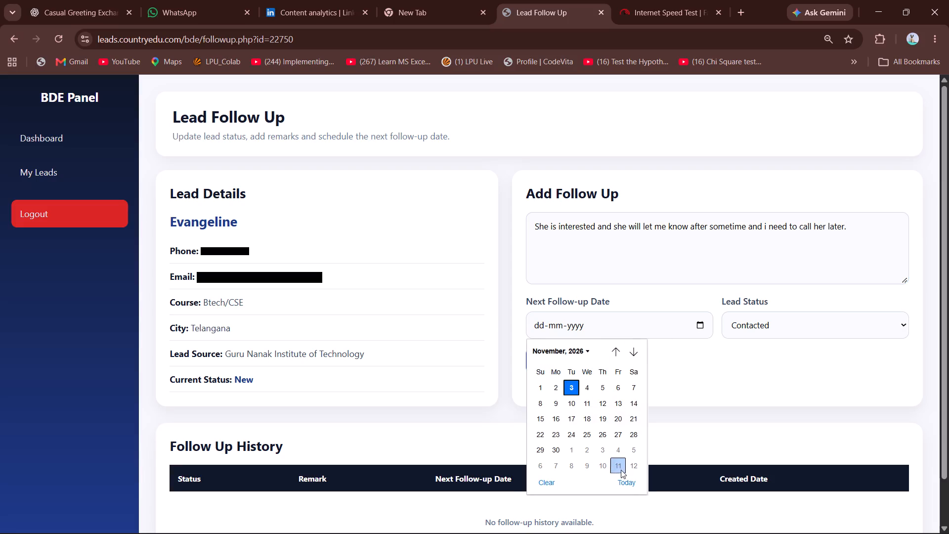
{"action": "left_click", "coordinate": [624, 483]}
{"action": "left_click", "coordinate": [777, 330]}
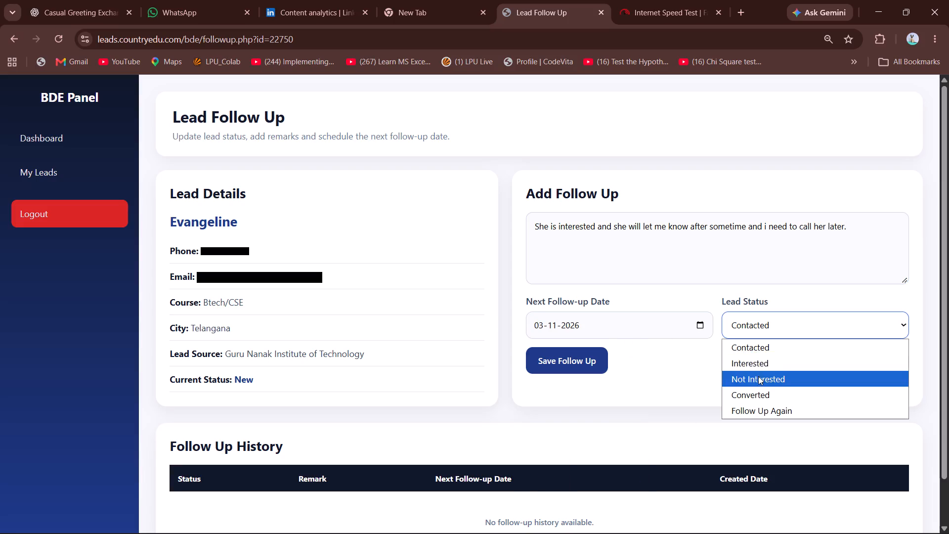
{"action": "left_click", "coordinate": [758, 361]}
{"action": "left_click", "coordinate": [563, 357]}
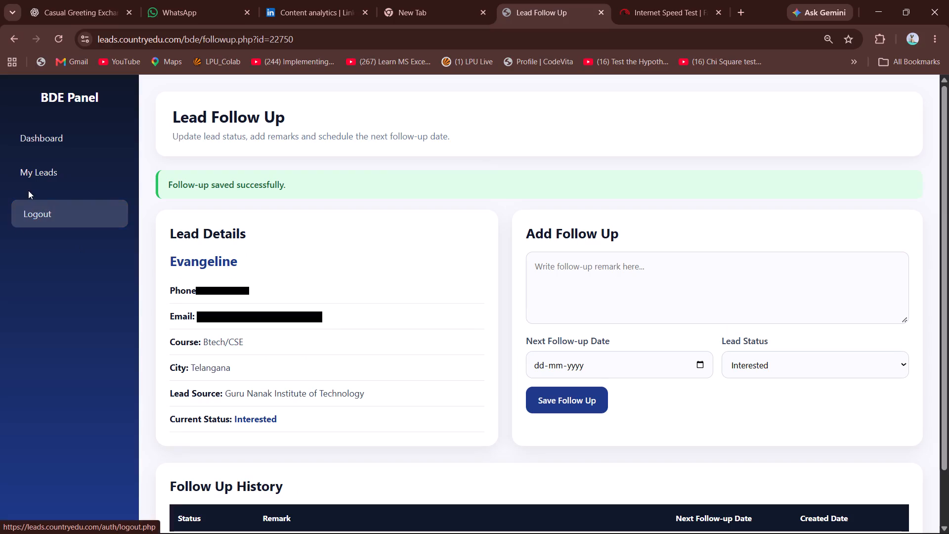
{"action": "scroll", "coordinate": [202, 330], "scroll_direction": "right", "scroll_amount": 1}
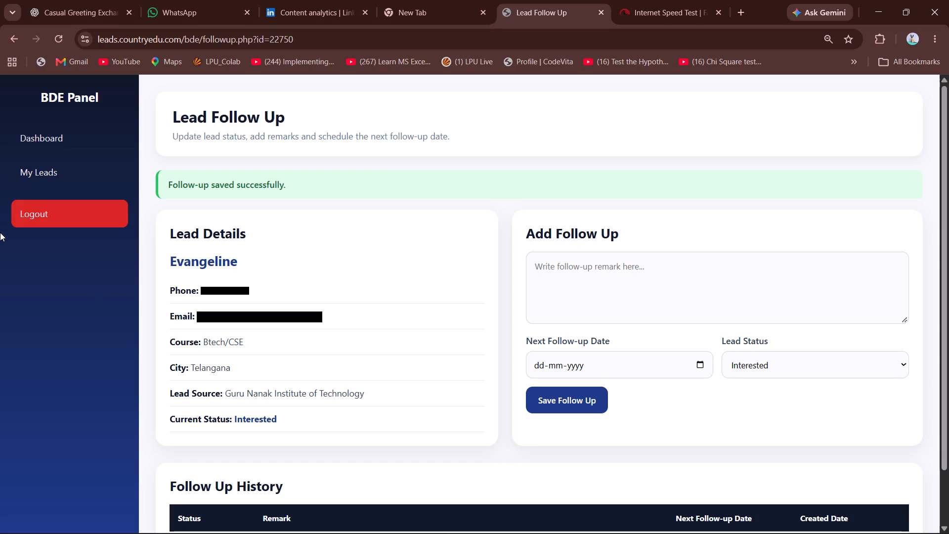
Return to the assigned leads and start a new manual lead by entering the student's name.
{"action": "left_click", "coordinate": [40, 173]}
{"action": "left_click", "coordinate": [276, 372]}
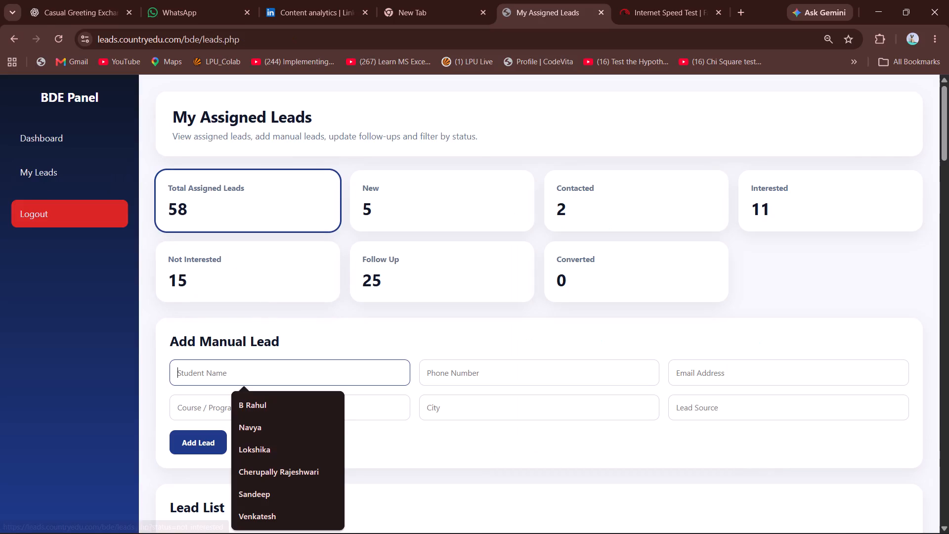
{"action": "type", "text": "vasavi"}
{"action": "key", "text": "BackSpace"}
{"action": "key", "text": "BackSpace"}
{"action": "key", "text": "BackSpace"}
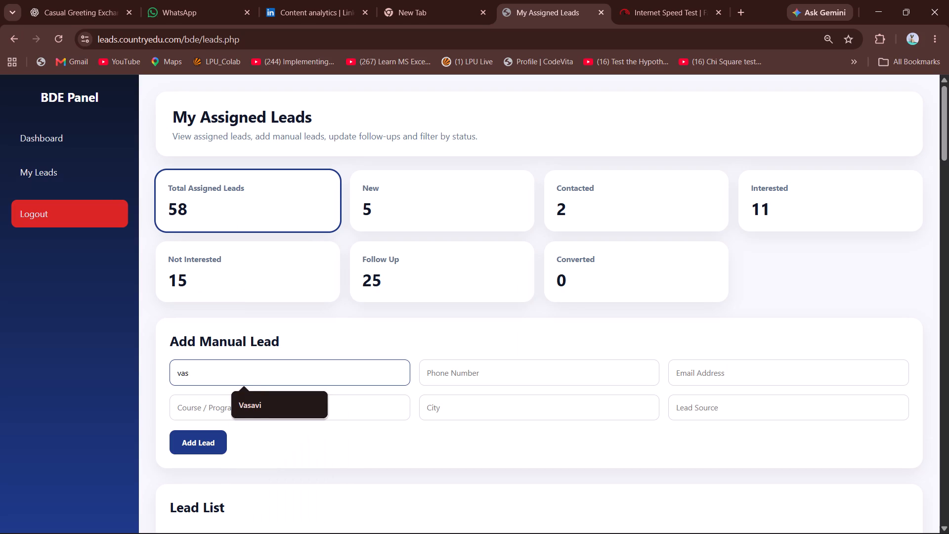
{"action": "key", "text": "BackSpace"}
{"action": "key", "text": "BackSpace"}
{"action": "key", "text": "BackSpace"}
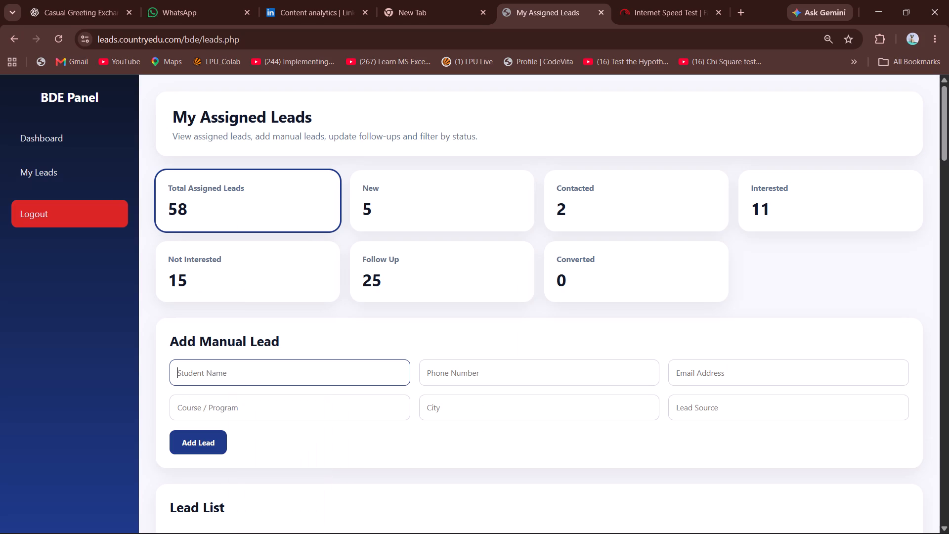
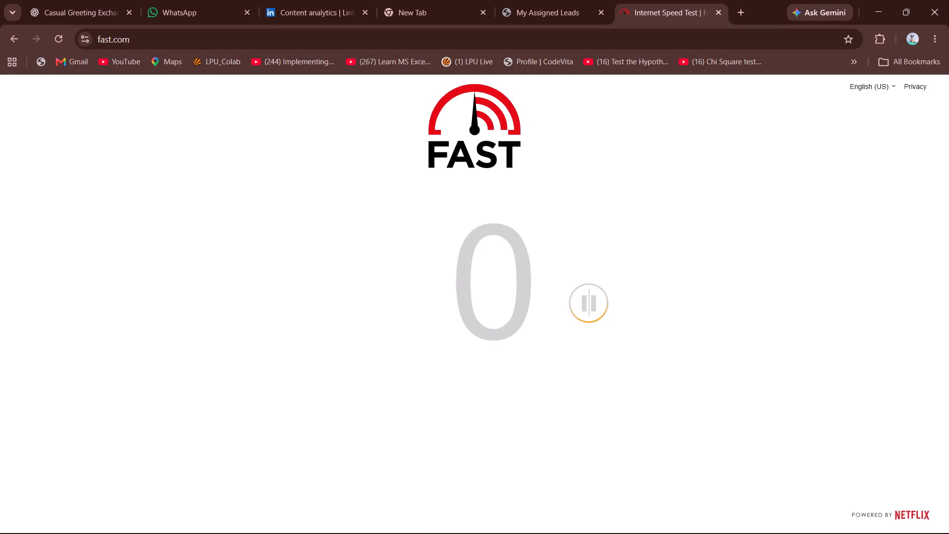
Return to the assigned leads page and fill in the new manual lead, starting with the student name Vasavi.
{"action": "left_click", "coordinate": [538, 0]}
{"action": "scroll", "coordinate": [276, 328], "scroll_direction": "down", "scroll_amount": 3}
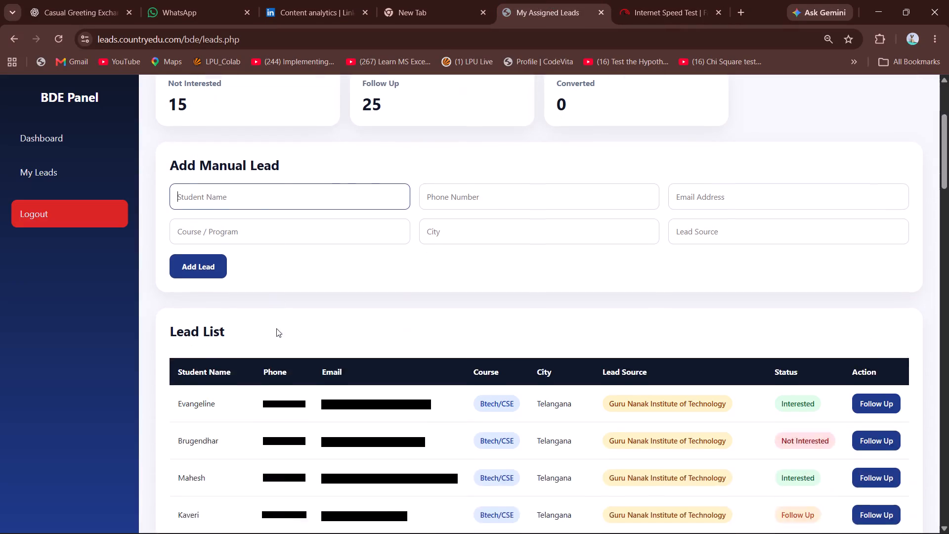
{"action": "scroll", "coordinate": [276, 328], "scroll_direction": "down", "scroll_amount": 2}
{"action": "scroll", "coordinate": [276, 328], "scroll_direction": "up", "scroll_amount": 3}
{"action": "scroll", "coordinate": [276, 328], "scroll_direction": "down", "scroll_amount": 1}
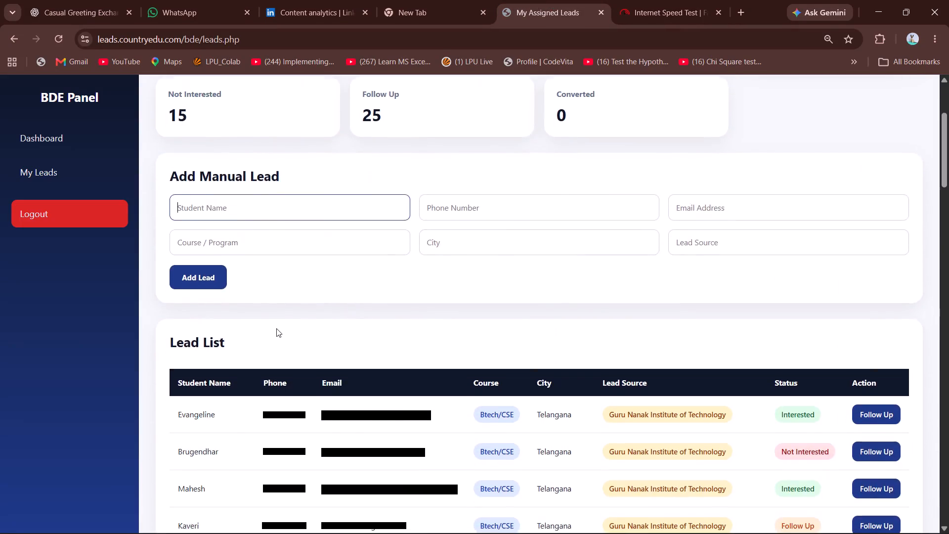
{"action": "scroll", "coordinate": [276, 328], "scroll_direction": "up", "scroll_amount": 3}
{"action": "scroll", "coordinate": [429, 401], "scroll_direction": "down", "scroll_amount": 3}
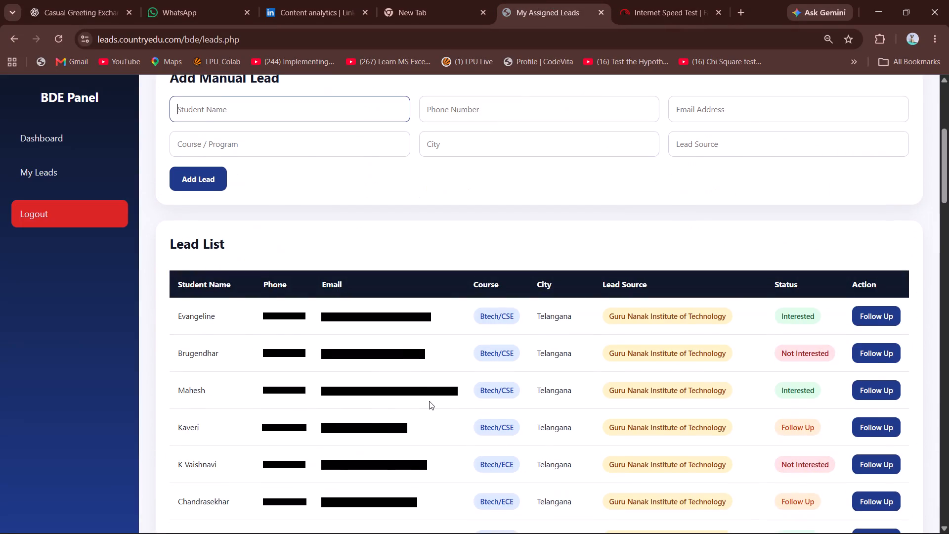
{"action": "scroll", "coordinate": [429, 401], "scroll_direction": "up", "scroll_amount": 4}
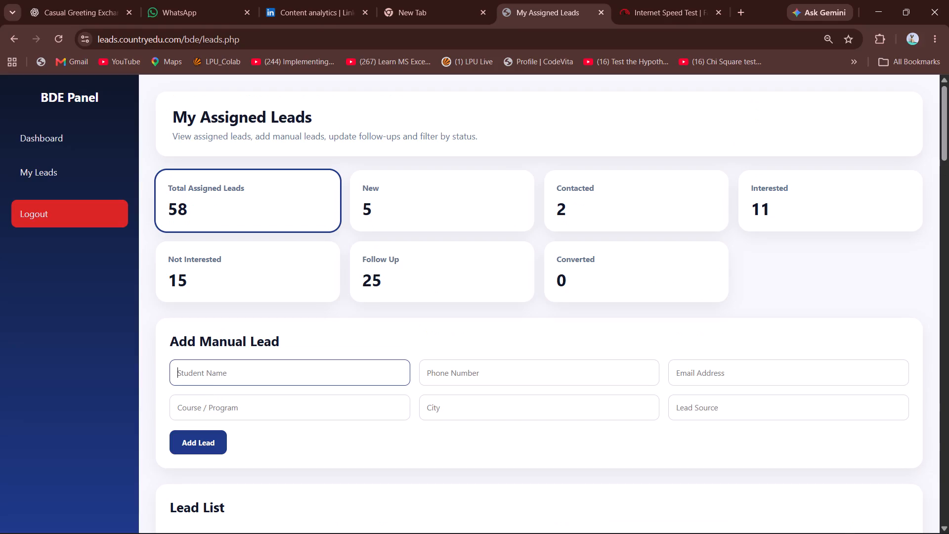
{"action": "left_click", "coordinate": [213, 379]}
{"action": "type", "text": "va"}
{"action": "key", "text": "BackSpace"}
{"action": "key", "text": "BackSpace"}
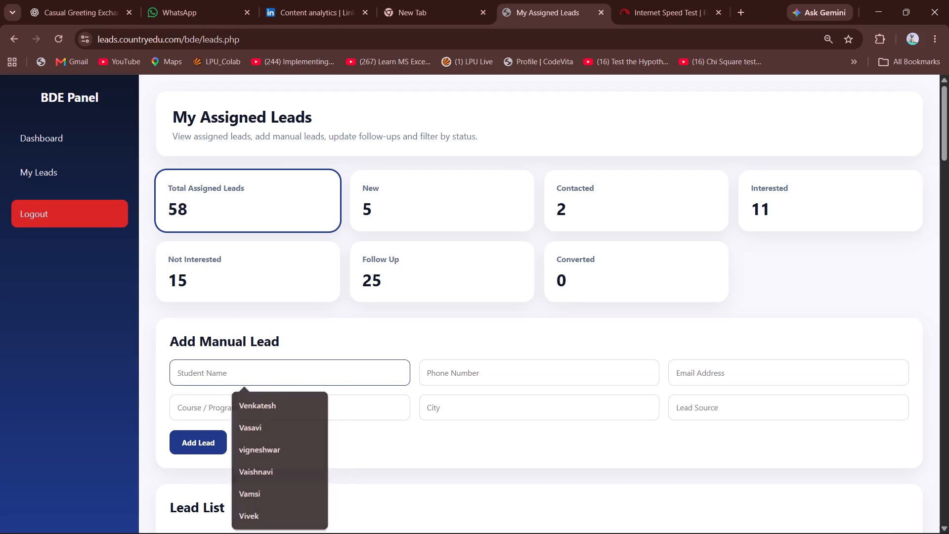
{"action": "type", "text": "Vasa"}
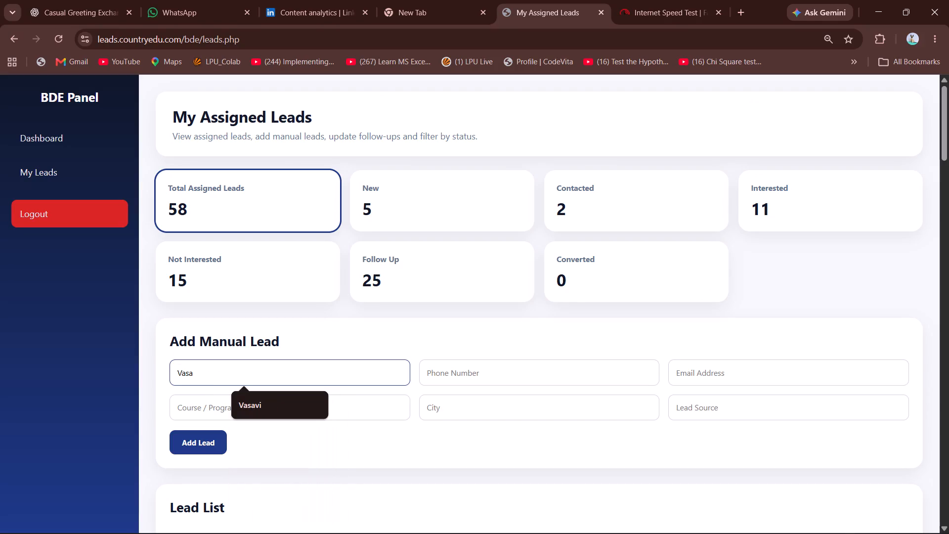
{"action": "type", "text": "vi"}
{"action": "left_click", "coordinate": [510, 361]}
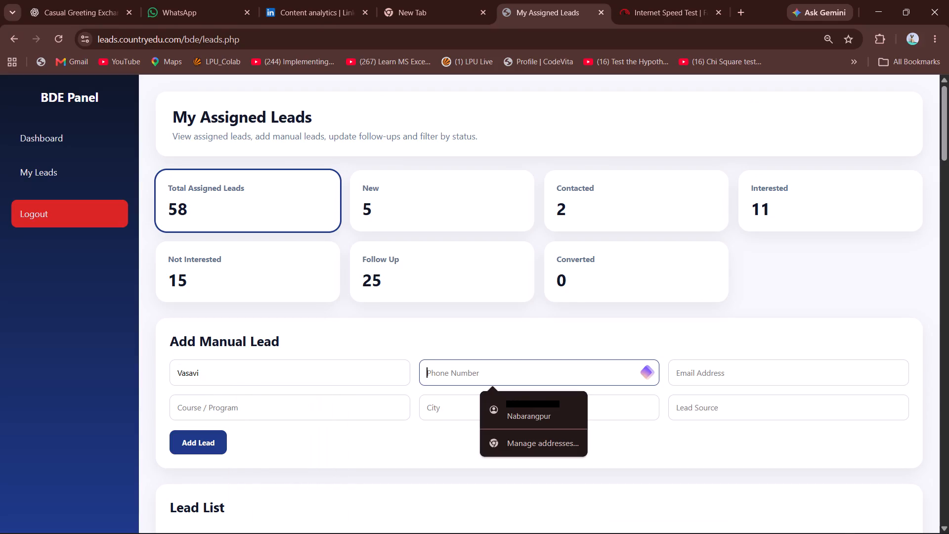
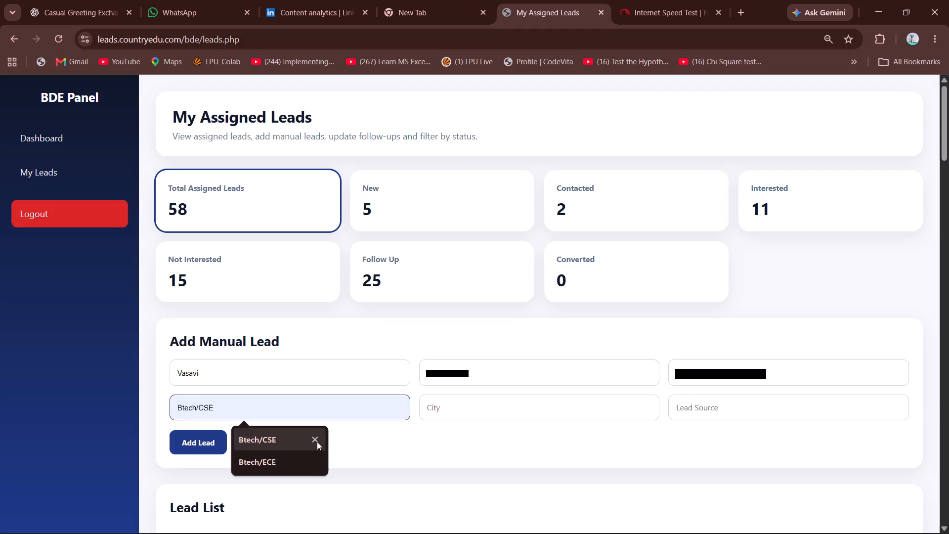
Set the course of the new manual lead Vasavi to Btech/CSE.
{"action": "left_click", "coordinate": [309, 442]}
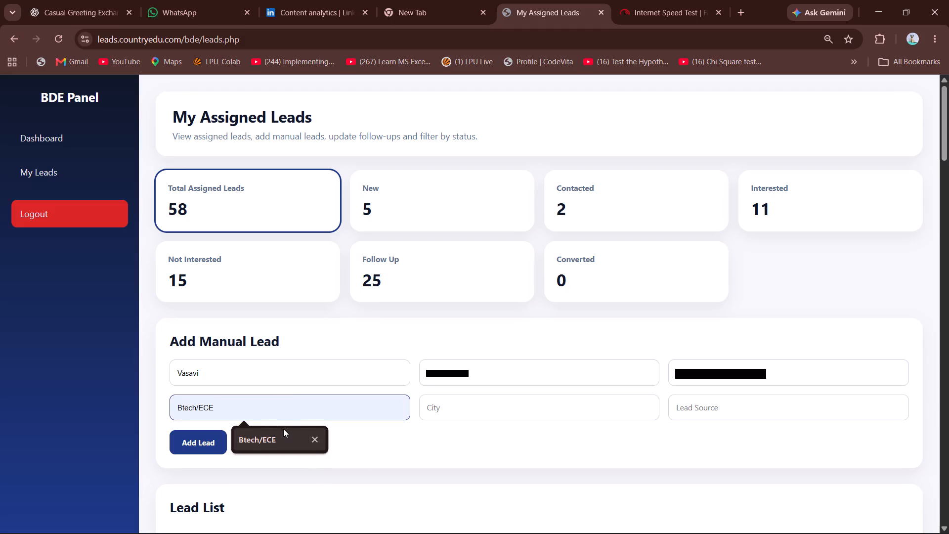
{"action": "left_click", "coordinate": [283, 429]}
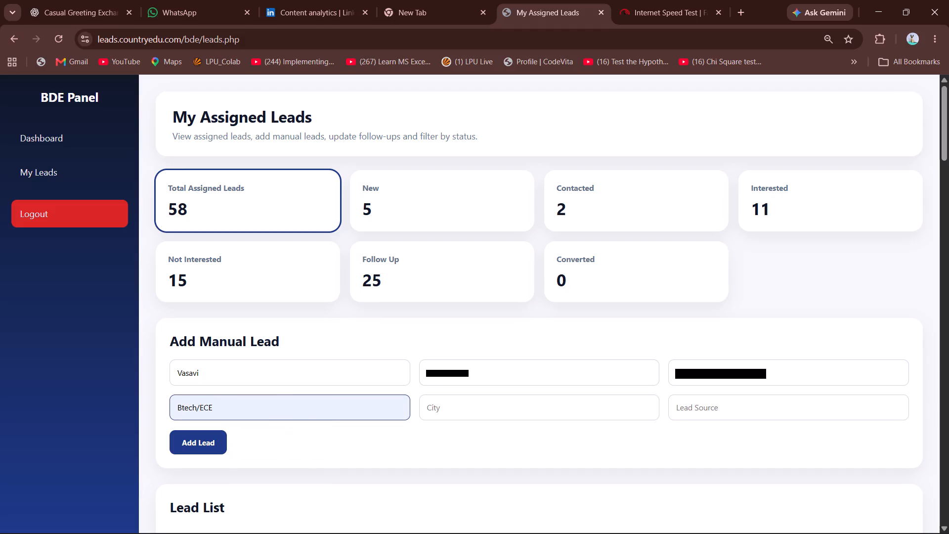
{"action": "key", "text": "BackSpace"}
{"action": "key", "text": "BackSpace"}
{"action": "key", "text": "BackSpace"}
{"action": "type", "text": "CSE"}
{"action": "left_click", "coordinate": [480, 405]}
{"action": "left_click", "coordinate": [231, 406]}
Set the city of the new manual lead to Telangana.
{"action": "left_click", "coordinate": [469, 396]}
{"action": "key", "text": "t"}
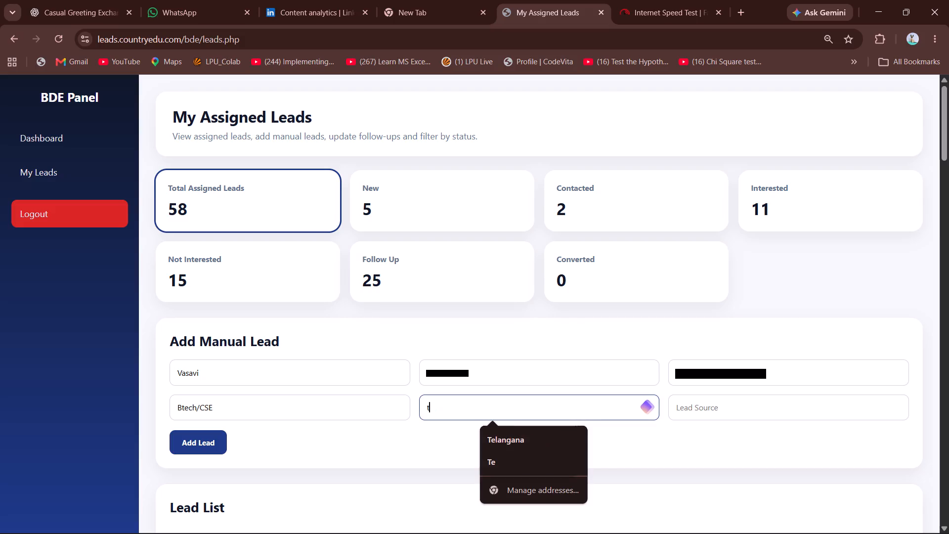
{"action": "key", "text": "BackSpace"}
{"action": "type", "text": "td"}
{"action": "key", "text": "BackSpace"}
{"action": "key", "text": "BackSpace"}
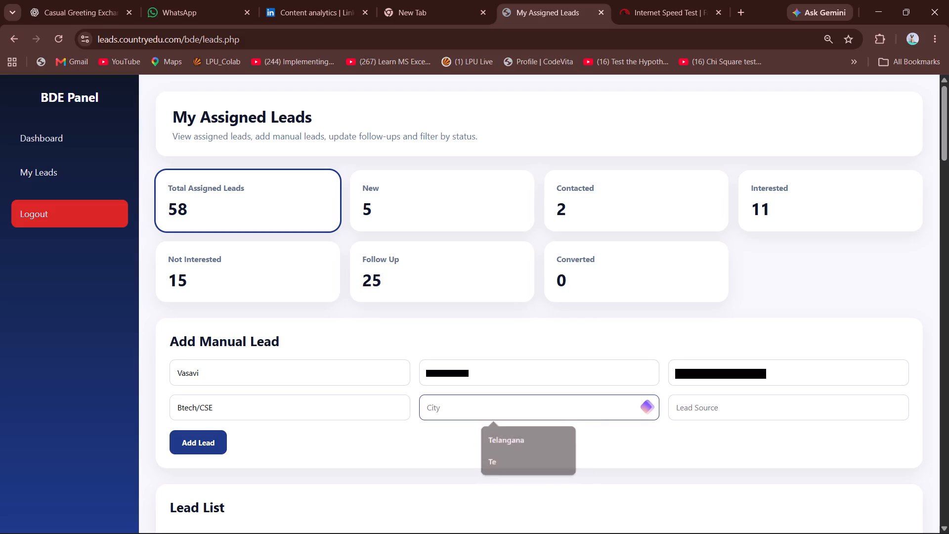
{"action": "key", "text": "shift+r"}
{"action": "key", "text": "shift+BackSpace"}
{"action": "type", "text": "TEla"}
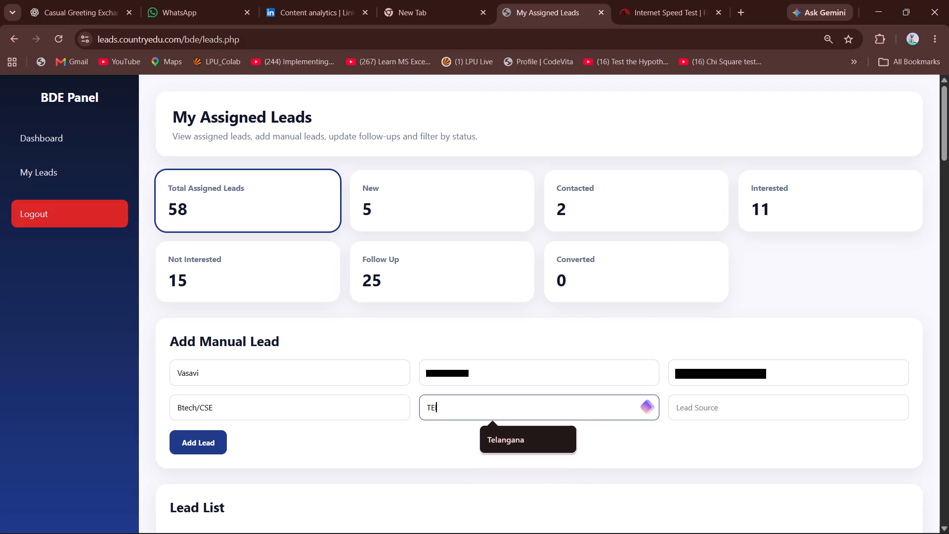
{"action": "key", "text": "BackSpace"}
{"action": "key", "text": "BackSpace"}
{"action": "key", "text": "e"}
{"action": "key", "text": "BackSpace"}
{"action": "key", "text": "BackSpace"}
{"action": "type", "text": "elana"}
{"action": "key", "text": "BackSpace"}
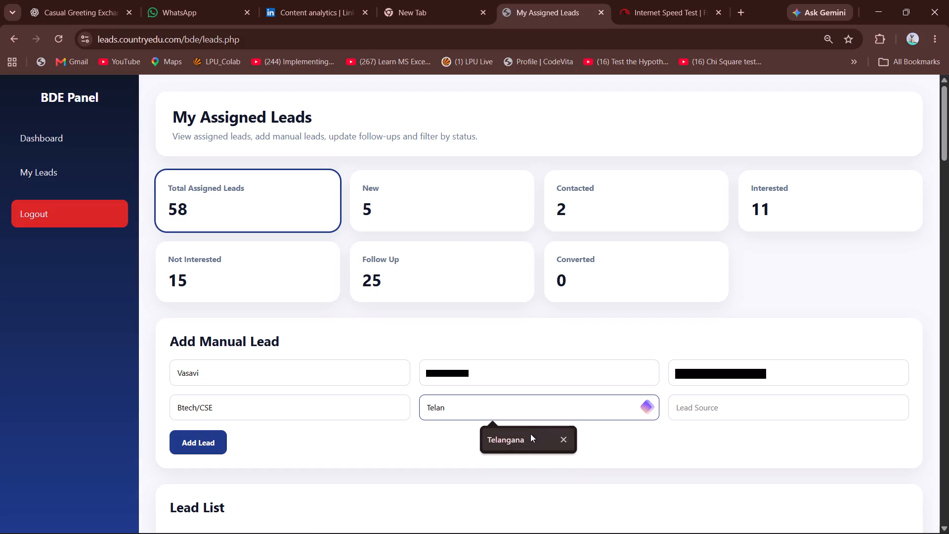
{"action": "left_click", "coordinate": [530, 437]}
Set the lead source to Guru Nanak Institute of Technology and add the lead.
{"action": "left_click", "coordinate": [728, 402]}
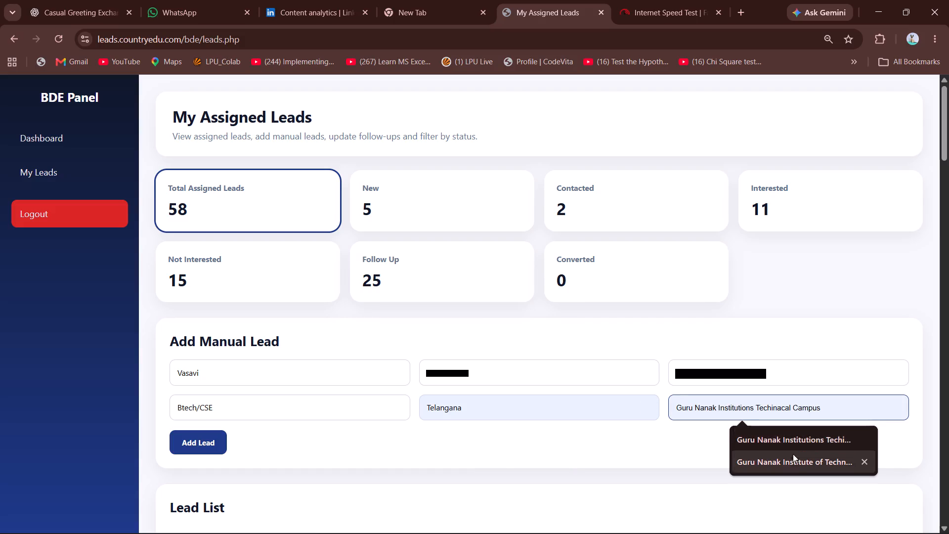
{"action": "left_click", "coordinate": [793, 458]}
{"action": "left_click", "coordinate": [185, 458]}
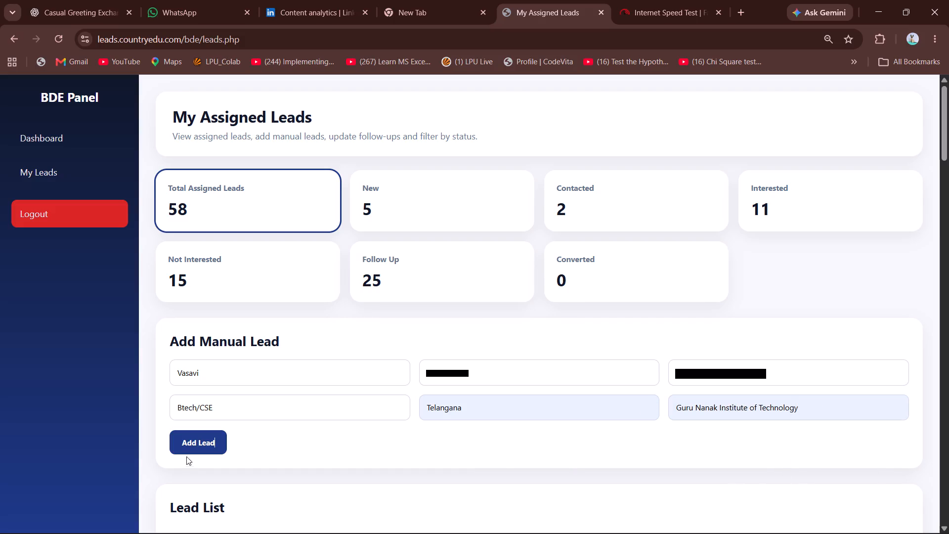
{"action": "left_click", "coordinate": [187, 453]}
Open Vasavi's follow-up and enter the remark "She is not interested as she is not looking for a job.".
{"action": "scroll", "coordinate": [351, 394], "scroll_direction": "down", "scroll_amount": 2}
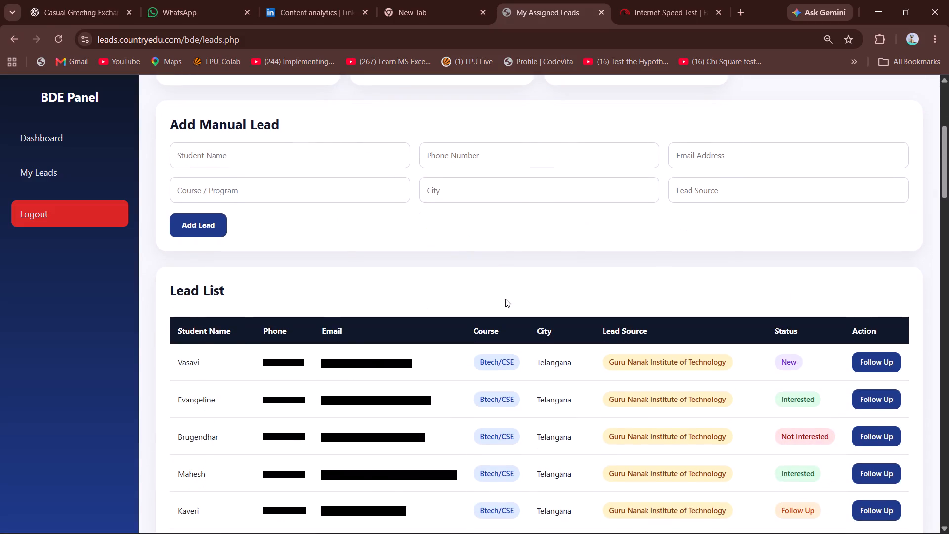
{"action": "left_click", "coordinate": [881, 369]}
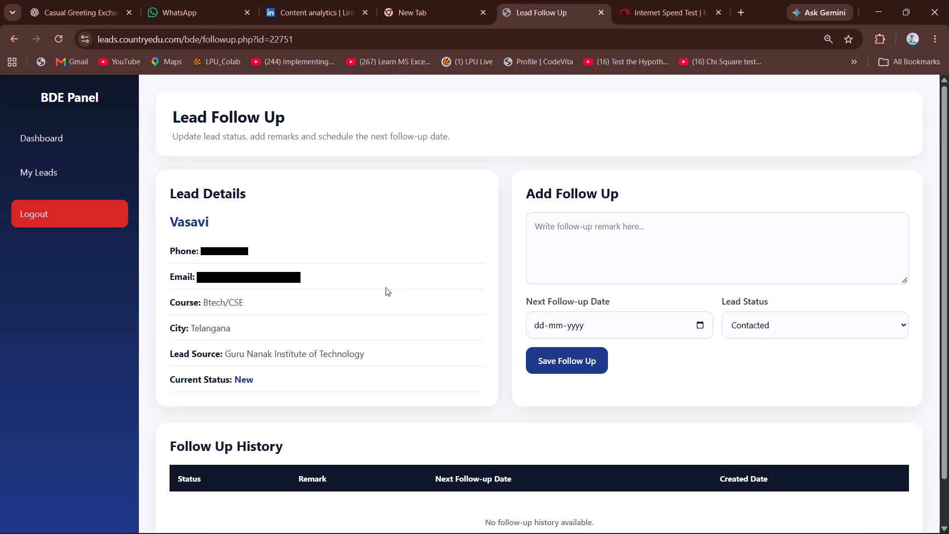
{"action": "left_click", "coordinate": [554, 256]}
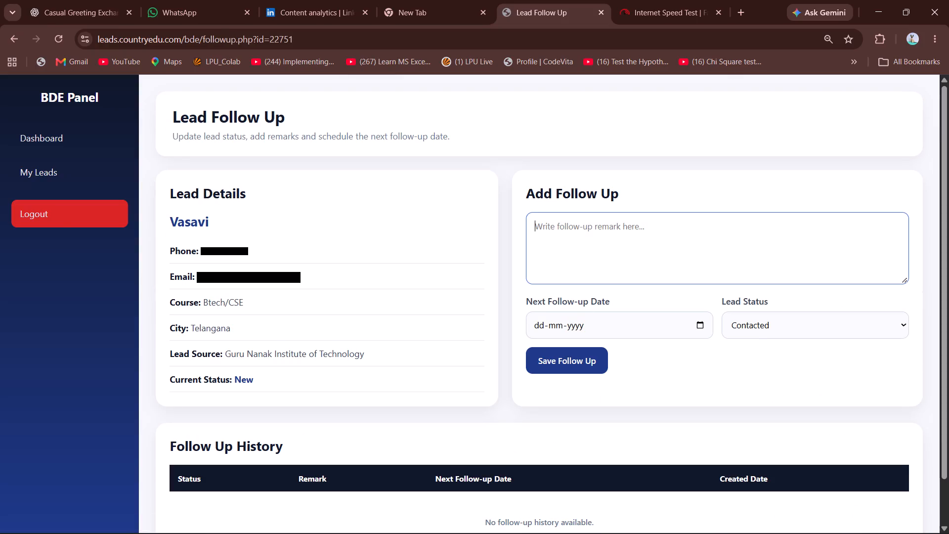
{"action": "type", "text": "She is not interested s"}
{"action": "key", "text": "BackSpace"}
{"action": "type", "text": "as she os"}
{"action": "key", "text": "BackSpace"}
{"action": "key", "text": "BackSpace"}
{"action": "type", "text": "is not"}
{"action": "key", "text": "space"}
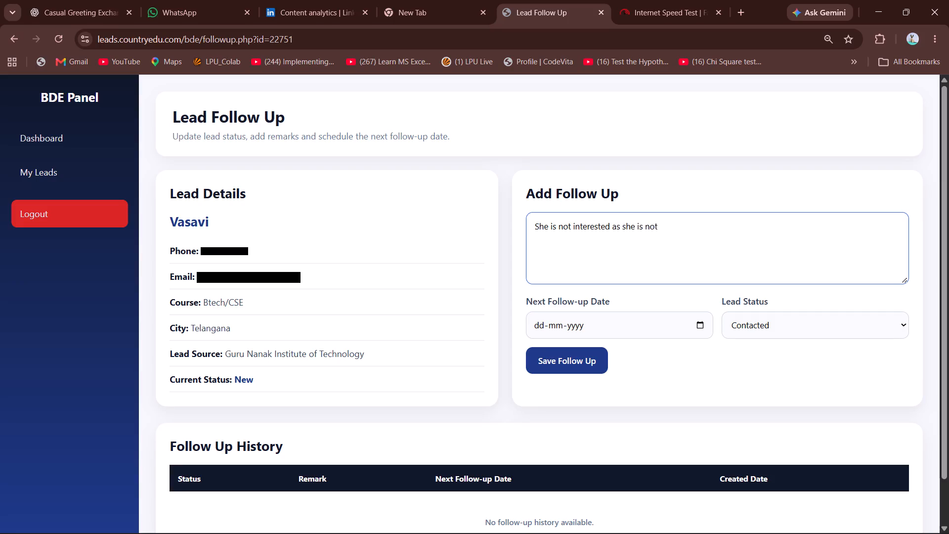
{"action": "type", "text": "looo"}
{"action": "key", "text": "BackSpace"}
{"action": "key", "text": "i"}
{"action": "key", "text": "BackSpace"}
{"action": "type", "text": "king for a kon"}
{"action": "key", "text": "BackSpace"}
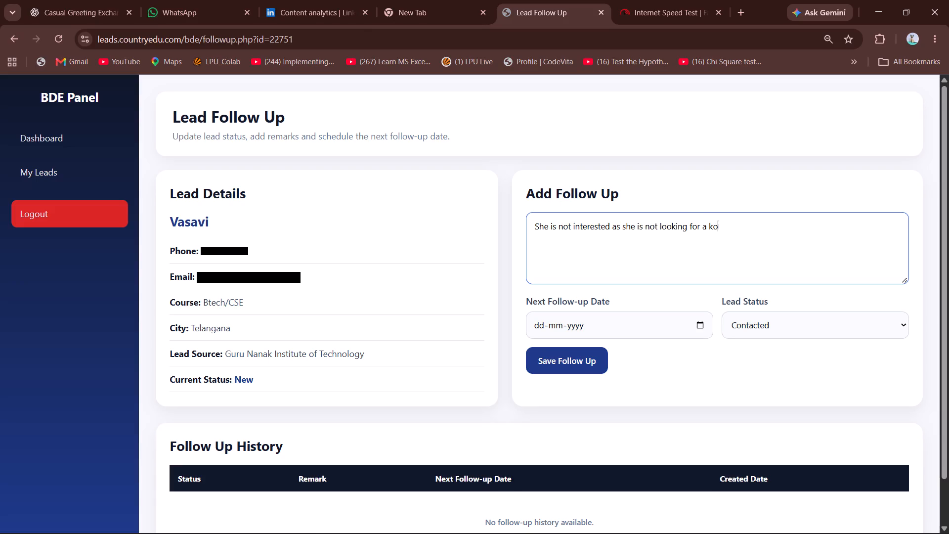
{"action": "key", "text": "BackSpace"}
{"action": "key", "text": "BackSpace"}
{"action": "type", "text": "job"}
{"action": "key", "text": "space"}
{"action": "type", "text": "or aything"}
{"action": "key", "text": "BackSpace"}
{"action": "key", "text": "BackSpace"}
{"action": "key", "text": "BackSpace"}
{"action": "key", "text": "BackSpace"}
{"action": "key", "text": "BackSpace"}
{"action": "key", "text": "BackSpace"}
{"action": "key", "text": "BackSpace"}
{"action": "key", "text": "BackSpace"}
{"action": "key", "text": "BackSpace"}
{"action": "key", "text": "BackSpace"}
{"action": "key", "text": "BackSpace"}
{"action": "key", "text": "period"}
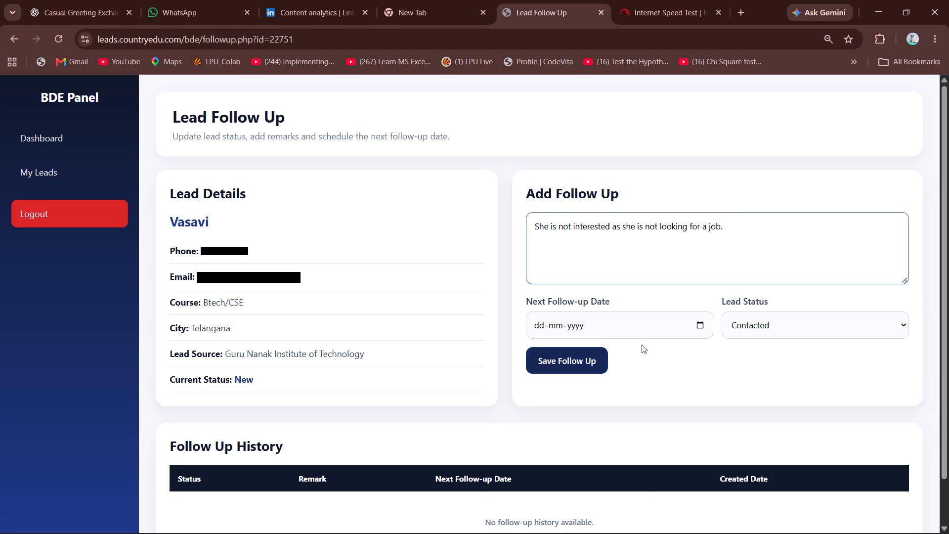
Set the next follow-up date to today, 03-11-2026, and the lead status to Not Interested, and save the follow-up.
{"action": "left_click", "coordinate": [696, 325]}
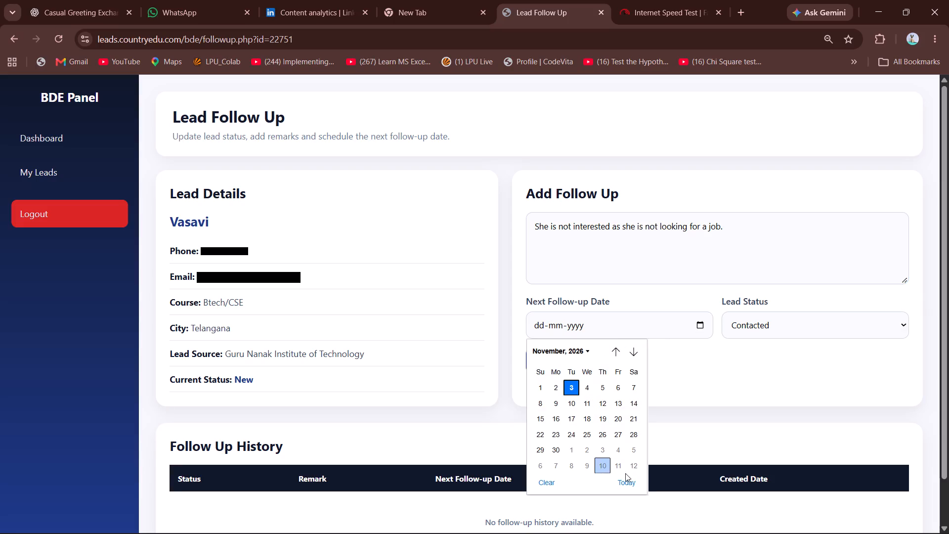
{"action": "left_click", "coordinate": [626, 478]}
{"action": "left_click", "coordinate": [760, 321]}
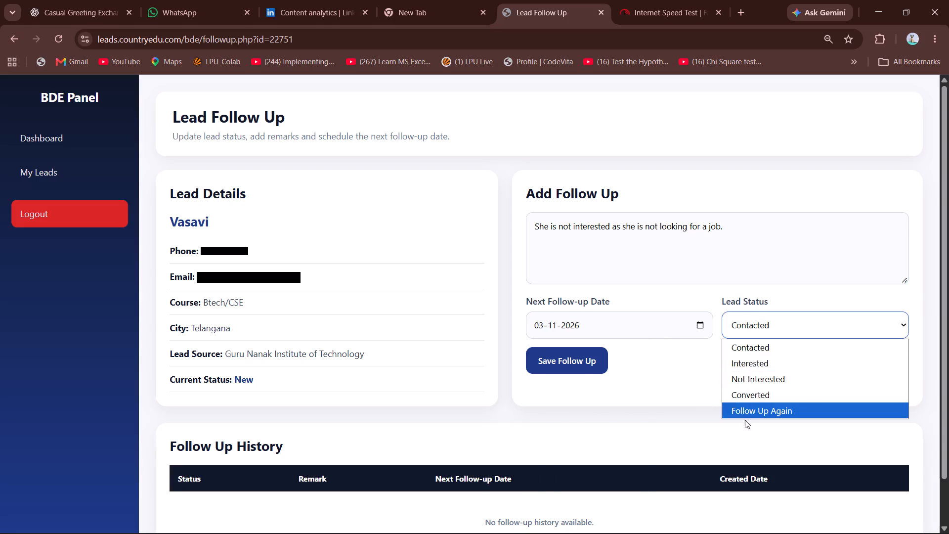
{"action": "left_click", "coordinate": [763, 380]}
{"action": "left_click", "coordinate": [579, 361]}
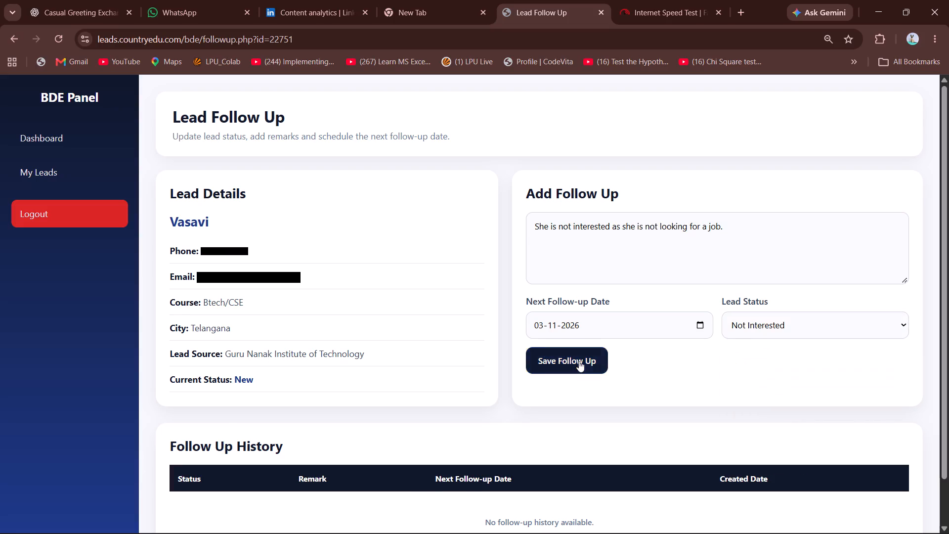
{"action": "key", "text": "Escape"}
Return to the assigned leads page with the empty manual lead form.
{"action": "left_click", "coordinate": [47, 182]}
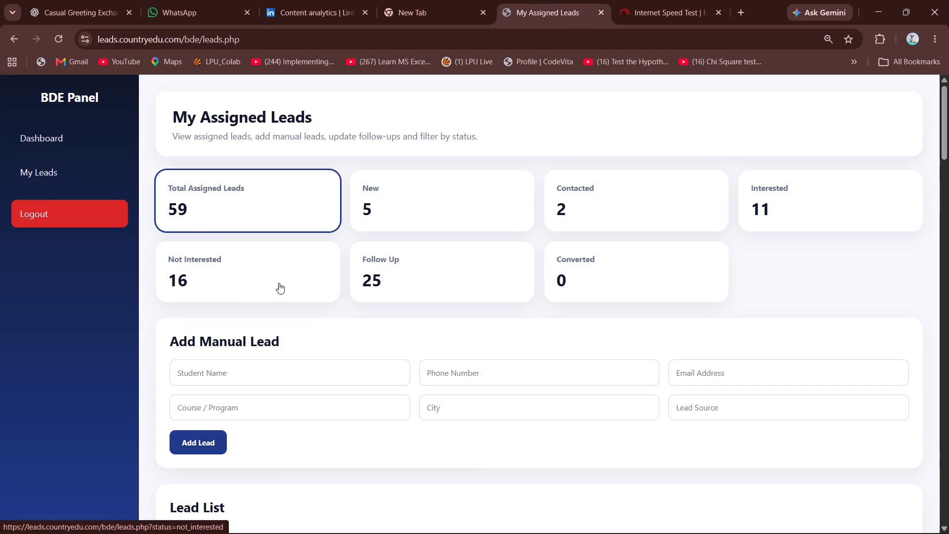
{"action": "scroll", "coordinate": [268, 284], "scroll_direction": "up", "scroll_amount": 3}
{"action": "scroll", "coordinate": [268, 284], "scroll_direction": "down", "scroll_amount": 3}
{"action": "scroll", "coordinate": [268, 284], "scroll_direction": "up", "scroll_amount": 10}
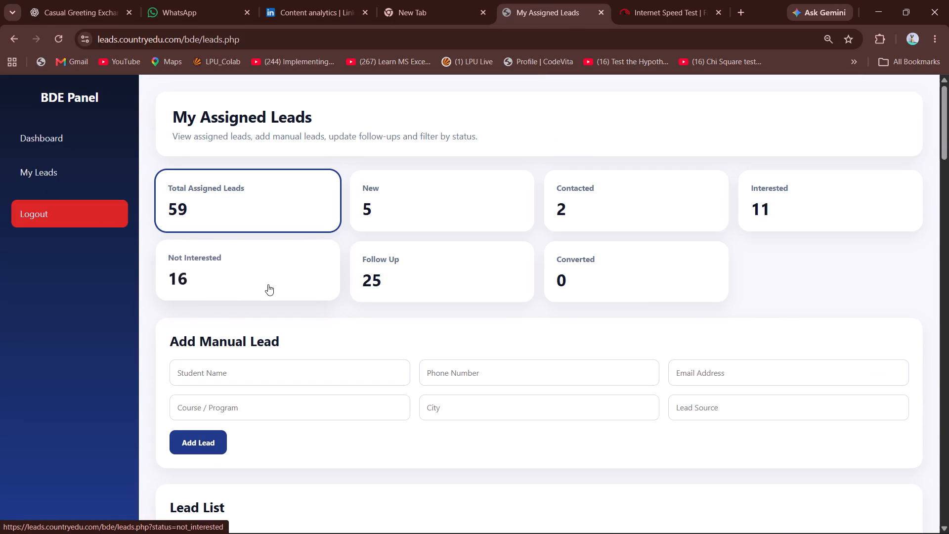
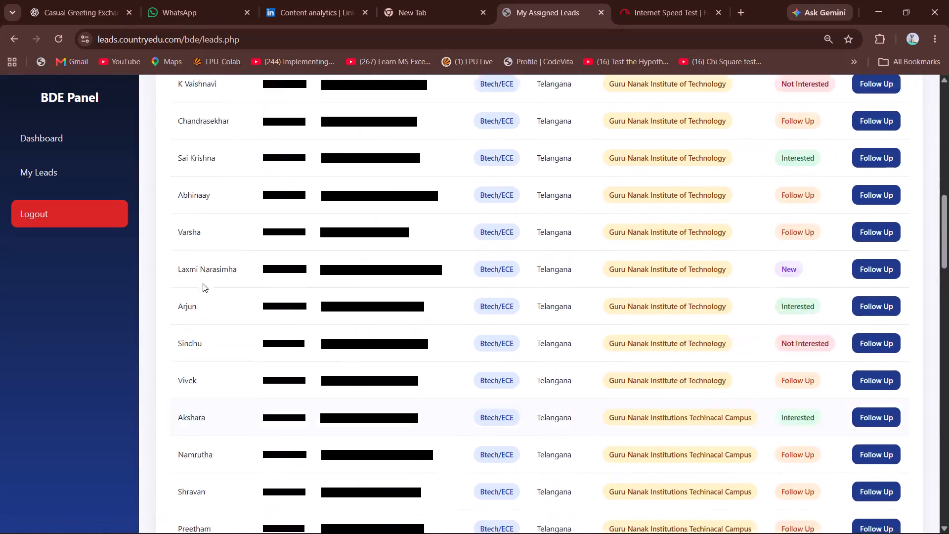
Look through the assigned leads list, reviewing the students' names, lead sources and follow-up statuses.
{"action": "scroll", "coordinate": [203, 283], "scroll_direction": "down", "scroll_amount": 3}
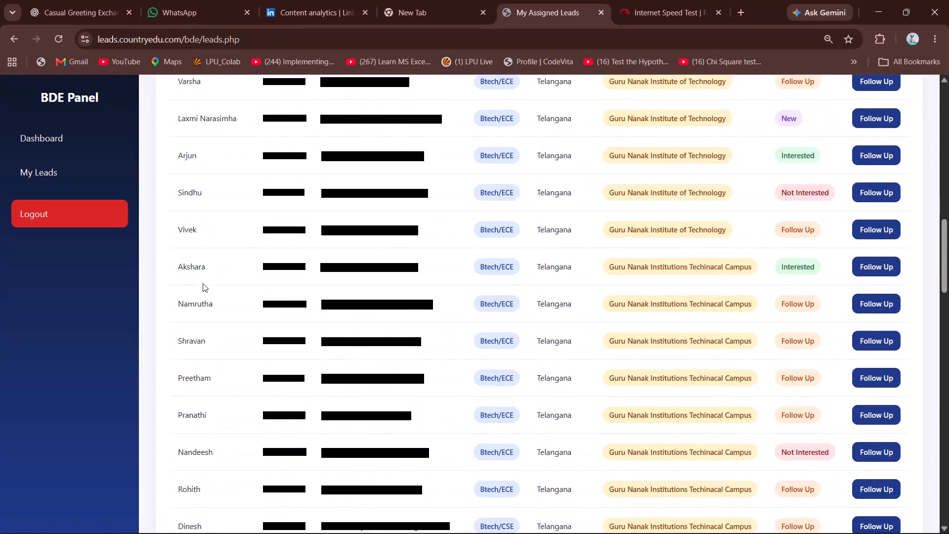
{"action": "scroll", "coordinate": [203, 283], "scroll_direction": "up", "scroll_amount": 2}
{"action": "scroll", "coordinate": [203, 283], "scroll_direction": "down", "scroll_amount": 2}
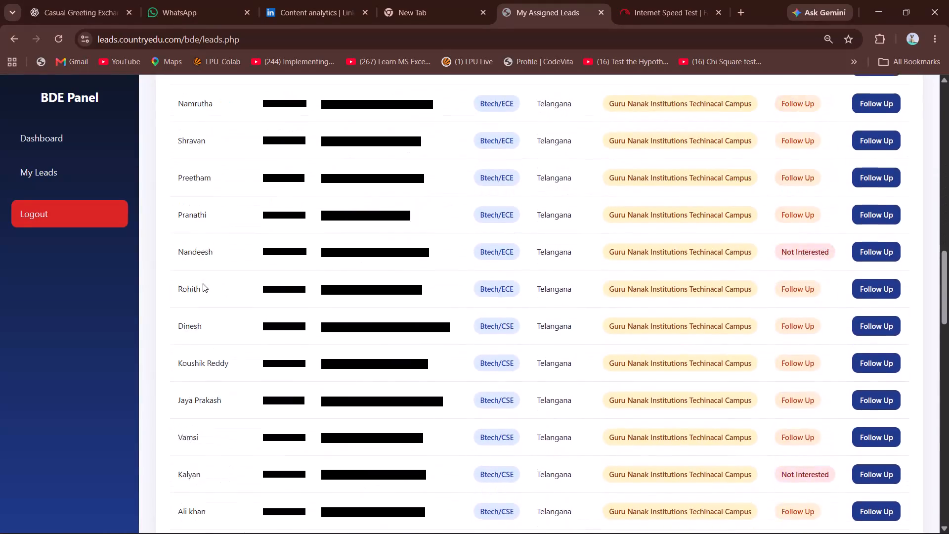
{"action": "scroll", "coordinate": [203, 283], "scroll_direction": "down", "scroll_amount": 3}
{"action": "scroll", "coordinate": [203, 283], "scroll_direction": "up", "scroll_amount": 2}
{"action": "scroll", "coordinate": [203, 283], "scroll_direction": "down", "scroll_amount": 5}
{"action": "scroll", "coordinate": [203, 283], "scroll_direction": "up", "scroll_amount": 5}
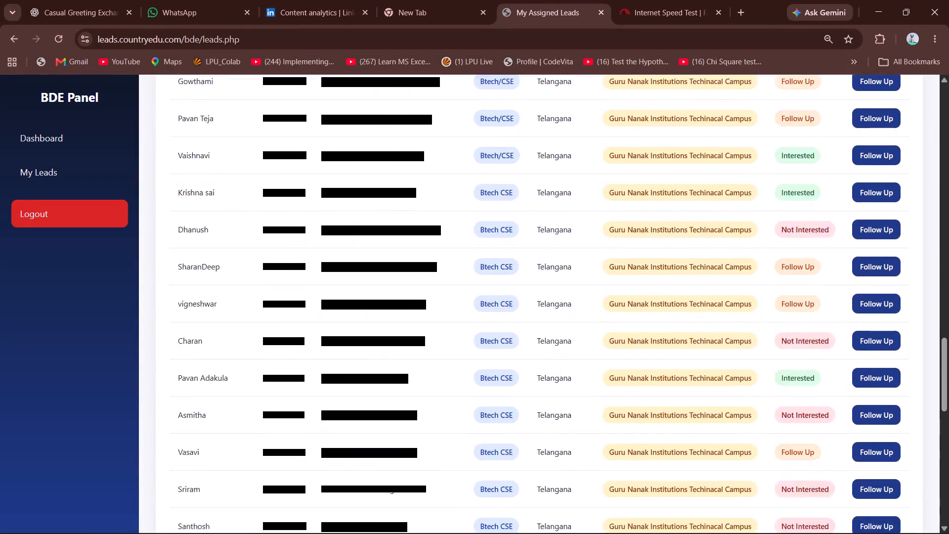
{"action": "scroll", "coordinate": [203, 283], "scroll_direction": "up", "scroll_amount": 5}
{"action": "scroll", "coordinate": [203, 283], "scroll_direction": "down", "scroll_amount": 5}
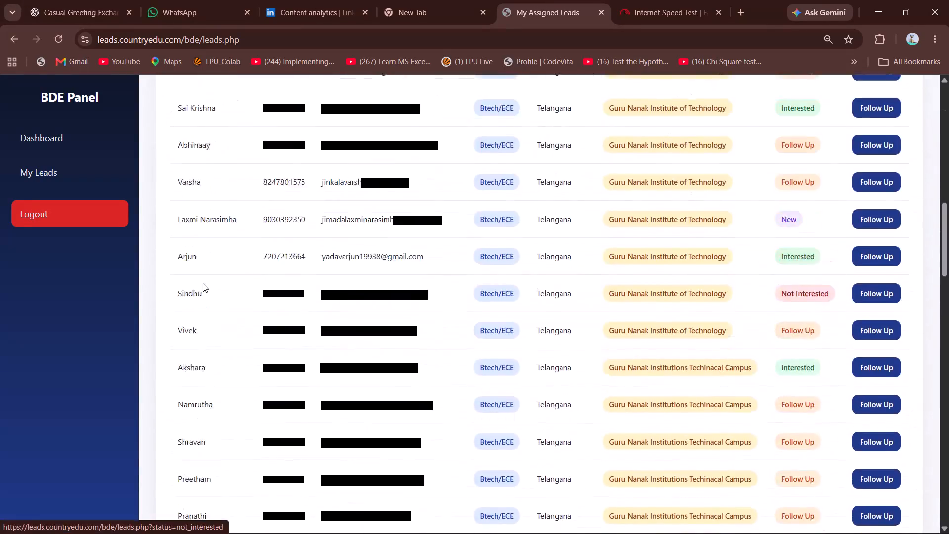
Filter the assigned leads by New, switch the filter to Contacted, and review the contacted students.
{"action": "scroll", "coordinate": [203, 283], "scroll_direction": "down", "scroll_amount": 7}
{"action": "scroll", "coordinate": [203, 283], "scroll_direction": "up", "scroll_amount": 12}
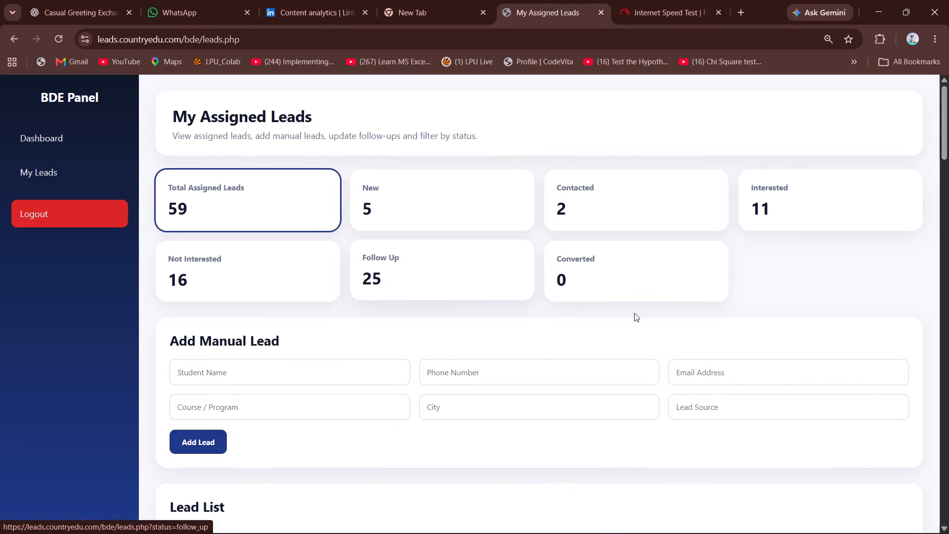
{"action": "left_click", "coordinate": [523, 196]}
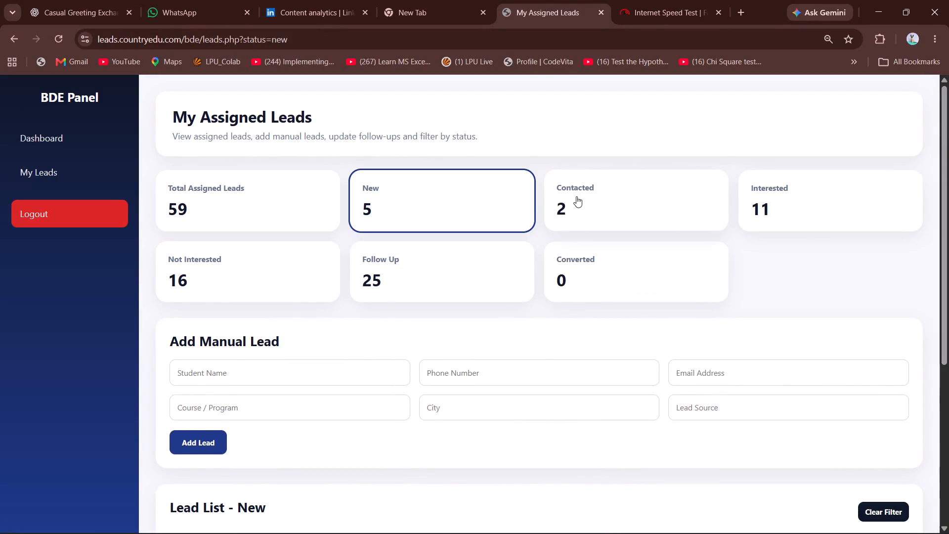
{"action": "left_click", "coordinate": [576, 196]}
{"action": "scroll", "coordinate": [576, 196], "scroll_direction": "down", "scroll_amount": 4}
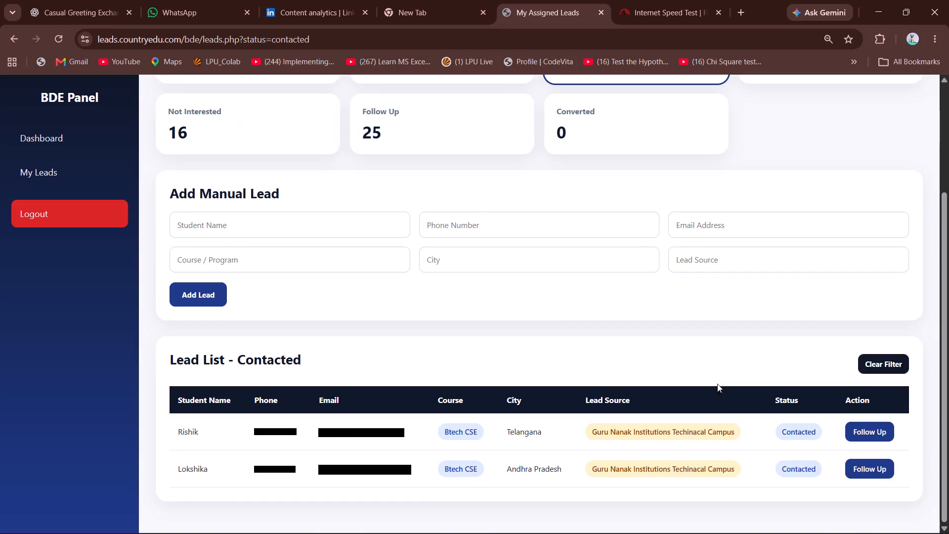
{"action": "scroll", "coordinate": [717, 384], "scroll_direction": "up", "scroll_amount": 2}
{"action": "scroll", "coordinate": [717, 384], "scroll_direction": "down", "scroll_amount": 3}
{"action": "scroll", "coordinate": [791, 160], "scroll_direction": "up", "scroll_amount": 1}
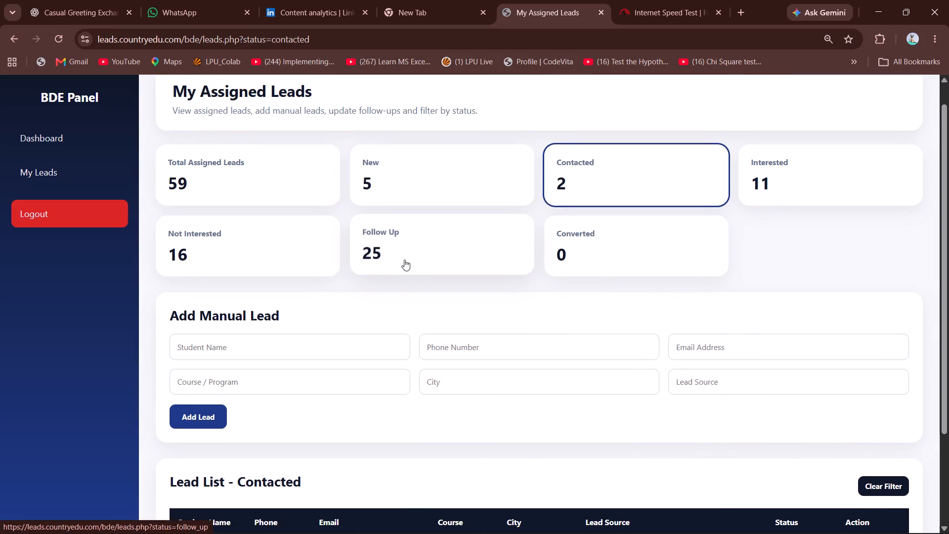
Filter the assigned leads by Follow Up status, review the listed students, and return to the unfiltered leads page.
{"action": "left_click", "coordinate": [404, 260]}
{"action": "scroll", "coordinate": [404, 260], "scroll_direction": "down", "scroll_amount": 9}
{"action": "scroll", "coordinate": [404, 260], "scroll_direction": "up", "scroll_amount": 4}
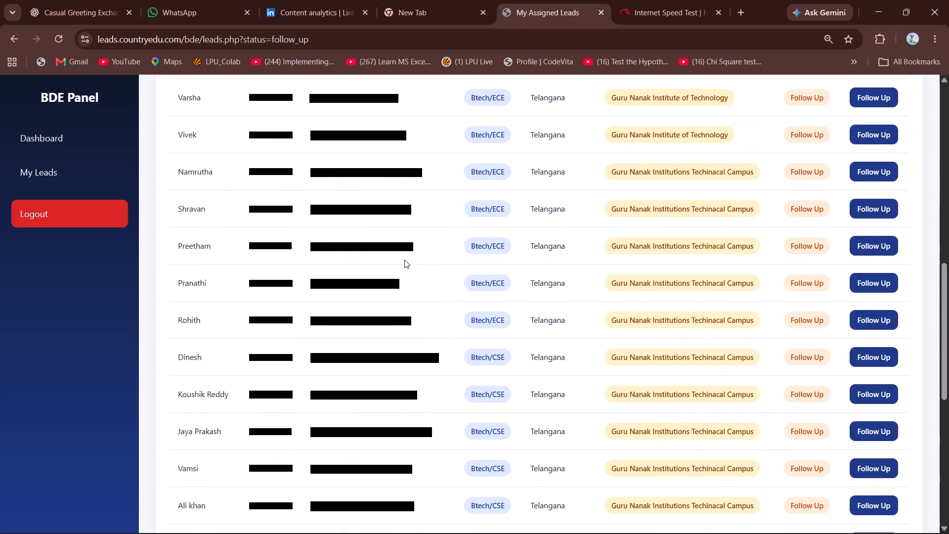
{"action": "scroll", "coordinate": [404, 260], "scroll_direction": "up", "scroll_amount": 2}
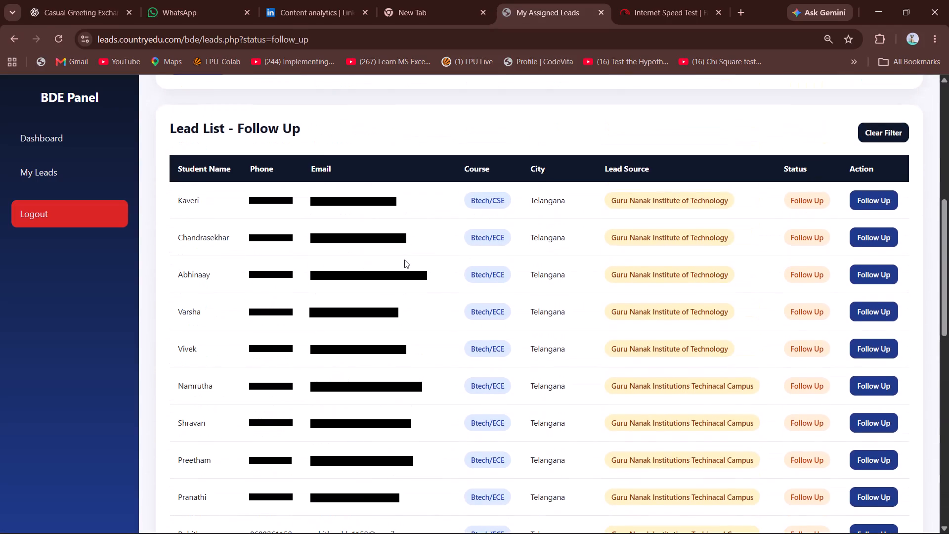
{"action": "scroll", "coordinate": [404, 260], "scroll_direction": "up", "scroll_amount": 4}
{"action": "left_click", "coordinate": [62, 181]}
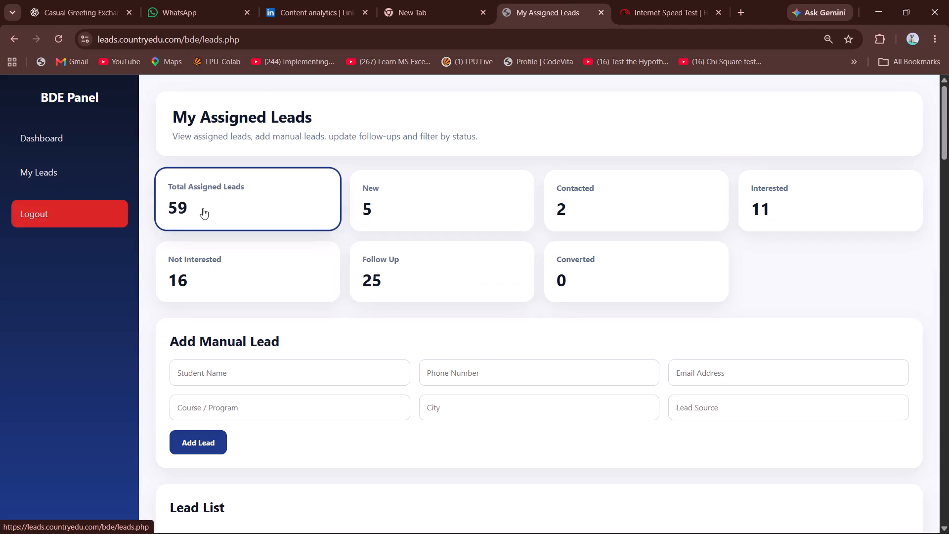
Open Instagram in a new browser tab.
{"action": "key", "text": "ctrl+t"}
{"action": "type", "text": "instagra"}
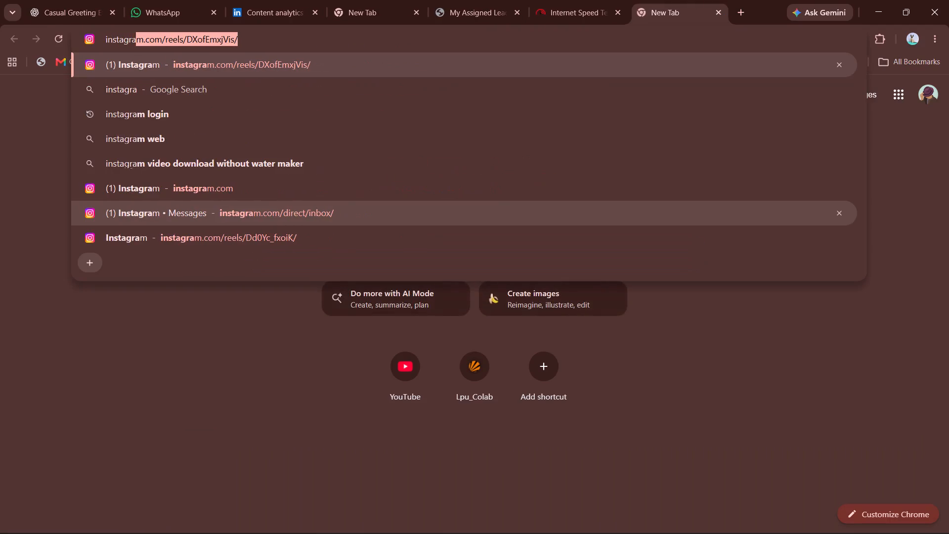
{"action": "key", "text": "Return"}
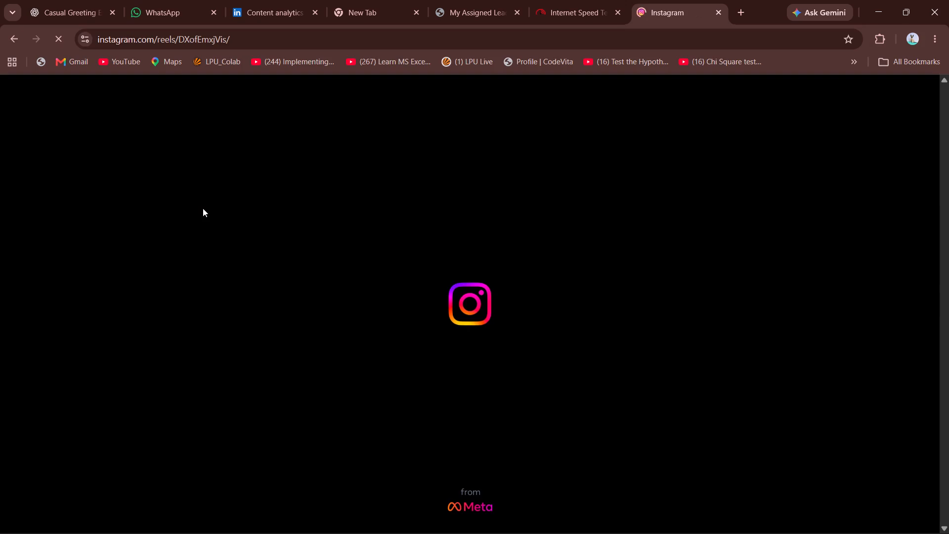
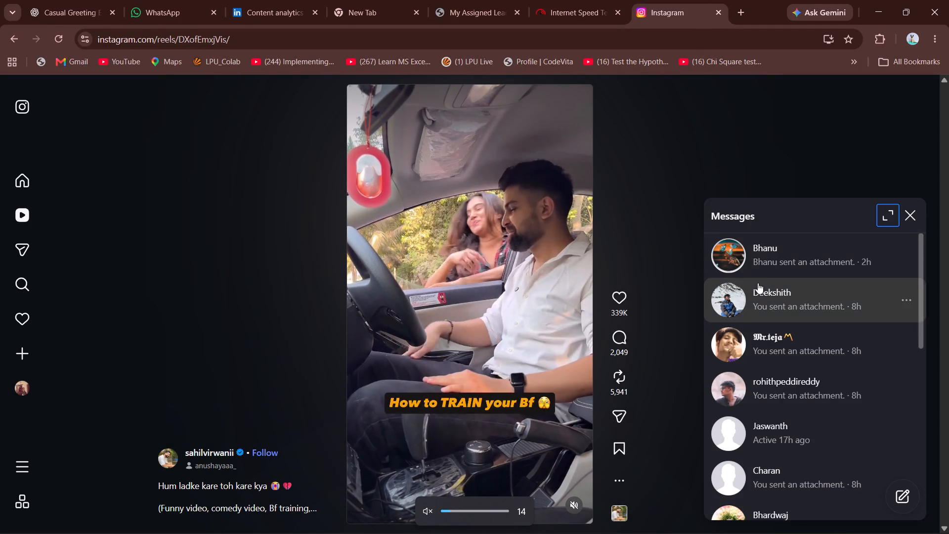
Close the Messages pop-up over the Instagram reel.
{"action": "key", "text": "Escape"}
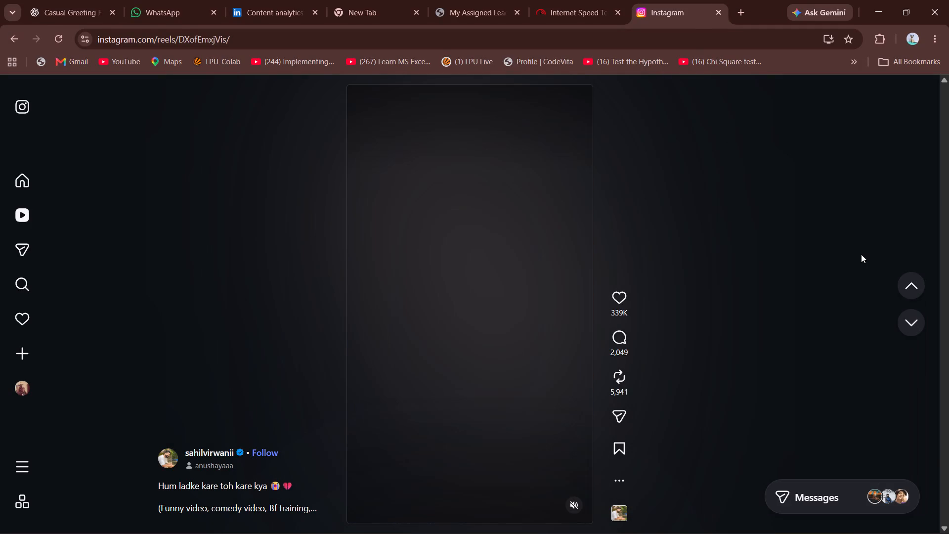
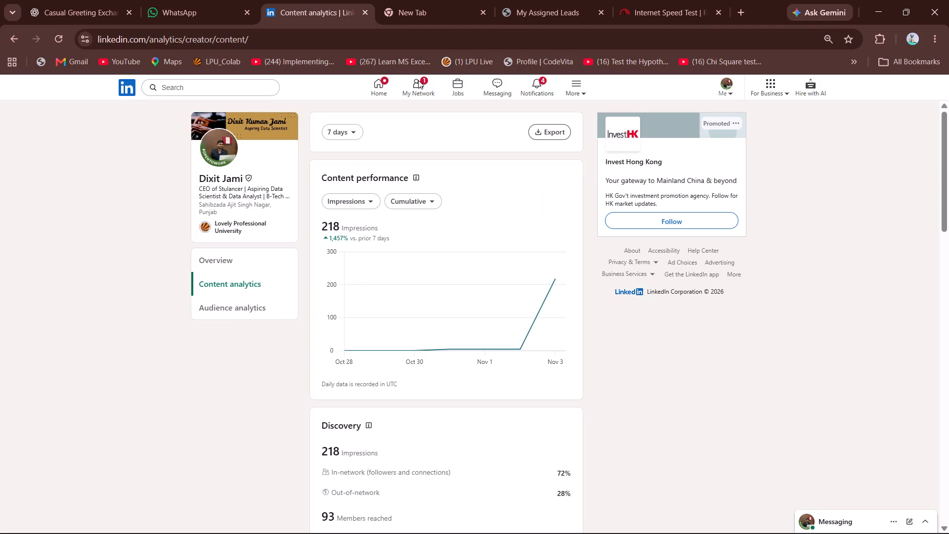
Open the My Network page on LinkedIn to check for new network activity.
{"action": "left_click", "coordinate": [429, 90]}
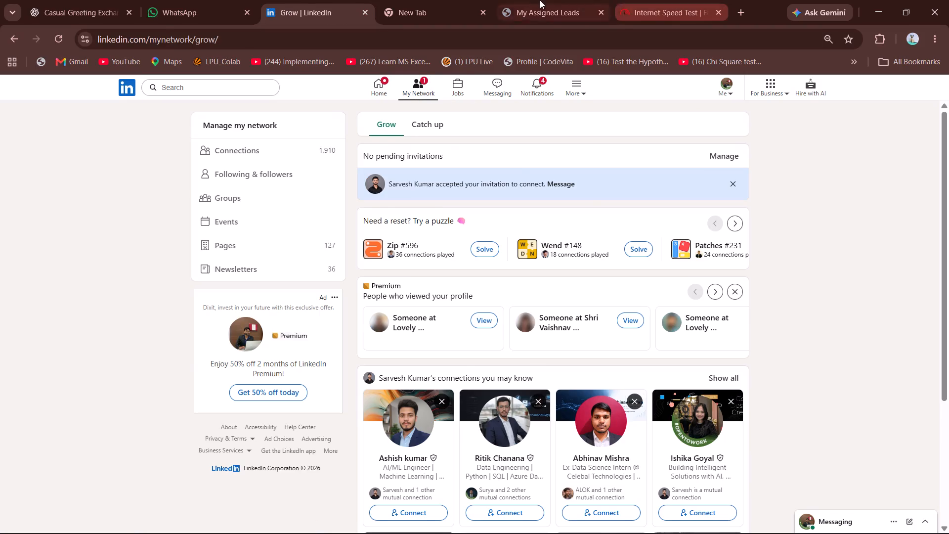
Switch back to the My Assigned Leads page in the BDE panel and look over it.
{"action": "left_click", "coordinate": [523, 0]}
{"action": "scroll", "coordinate": [381, 270], "scroll_direction": "down", "scroll_amount": 2}
{"action": "scroll", "coordinate": [381, 270], "scroll_direction": "up", "scroll_amount": 3}
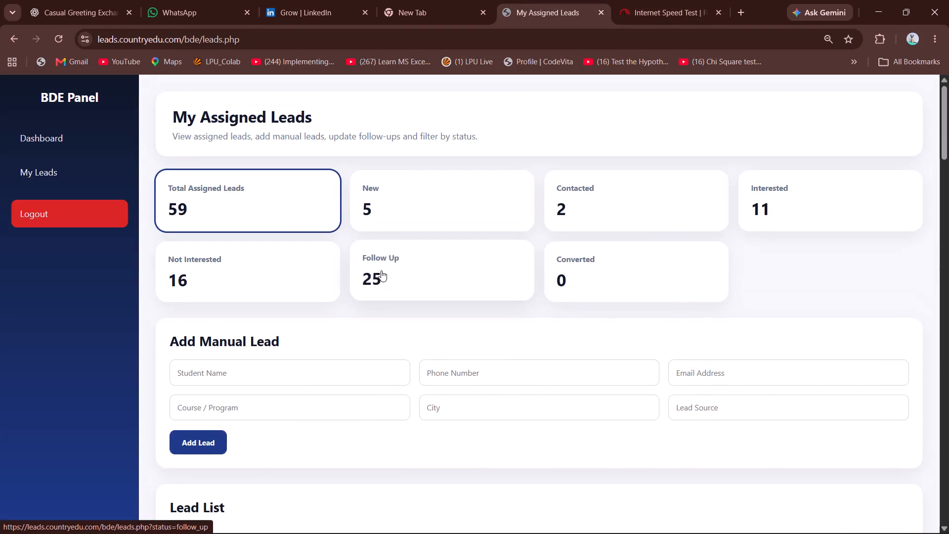
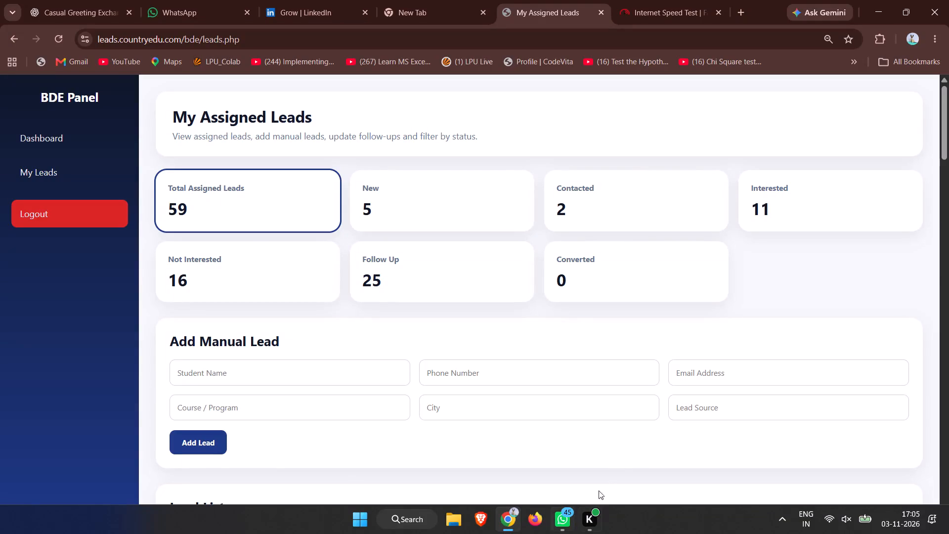
Look through the Lead List on the My Assigned Leads page, examining the students' courses, lead sources and follow-up statuses.
{"action": "scroll", "coordinate": [545, 368], "scroll_direction": "down", "scroll_amount": 7}
{"action": "scroll", "coordinate": [545, 368], "scroll_direction": "up", "scroll_amount": 3}
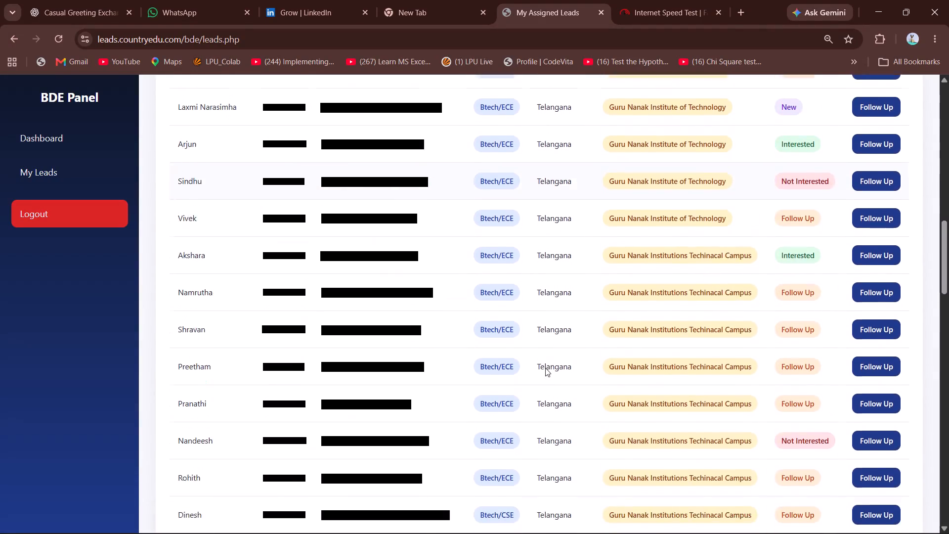
{"action": "scroll", "coordinate": [545, 368], "scroll_direction": "up", "scroll_amount": 3}
{"action": "scroll", "coordinate": [545, 368], "scroll_direction": "down", "scroll_amount": 4}
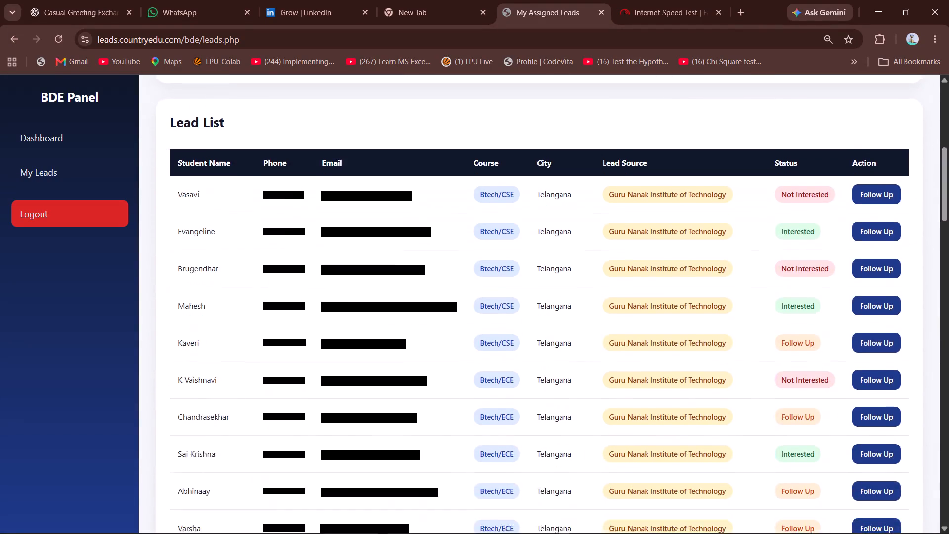
{"action": "scroll", "coordinate": [545, 368], "scroll_direction": "up", "scroll_amount": 7}
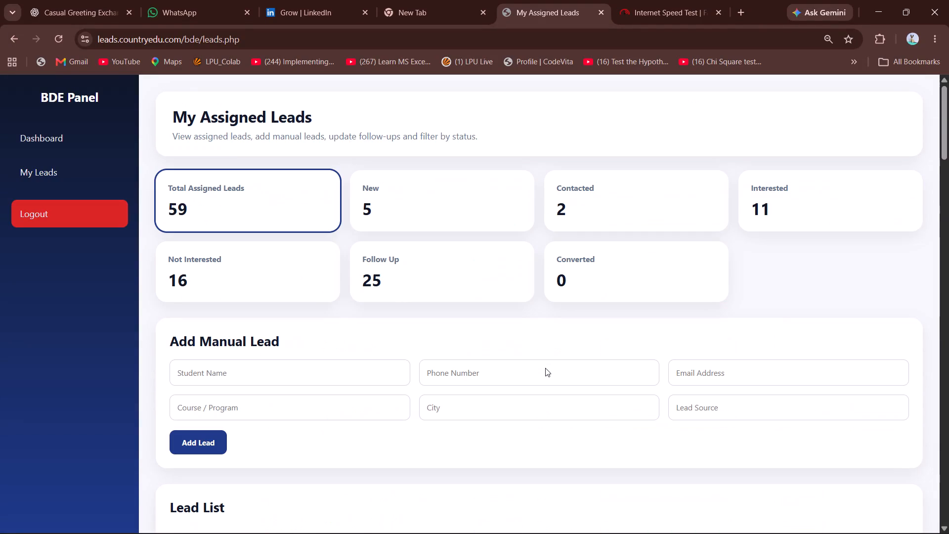